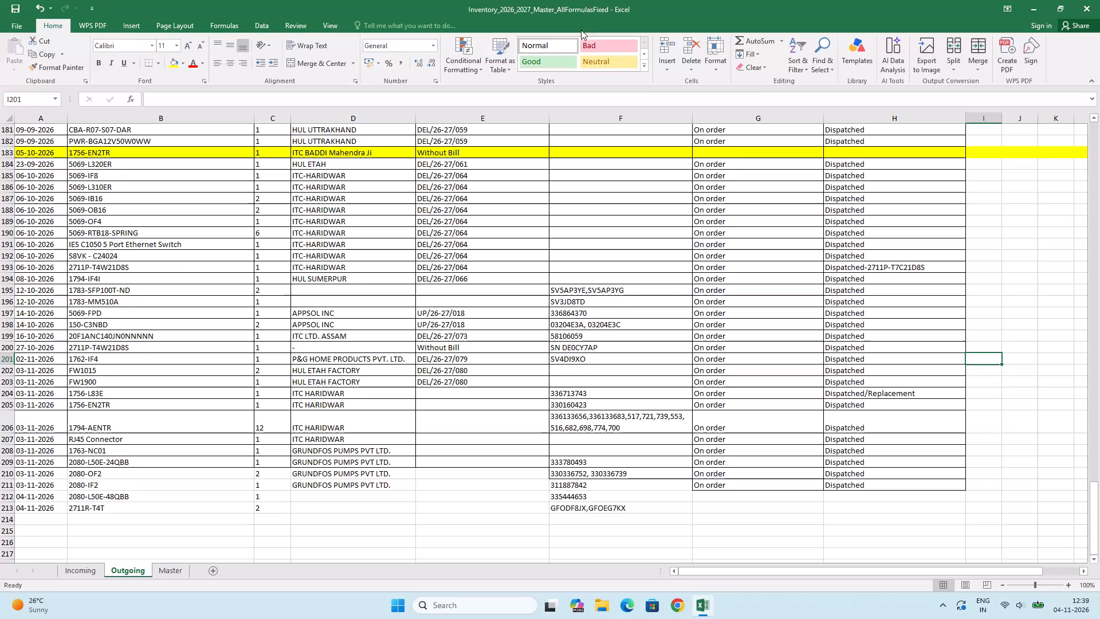
Enter ITC LTD ASSAM as the customer for the 2080-L50E-48QBB and 2711R-T4T entries in rows 212 and 213.
left_click(40, 521)
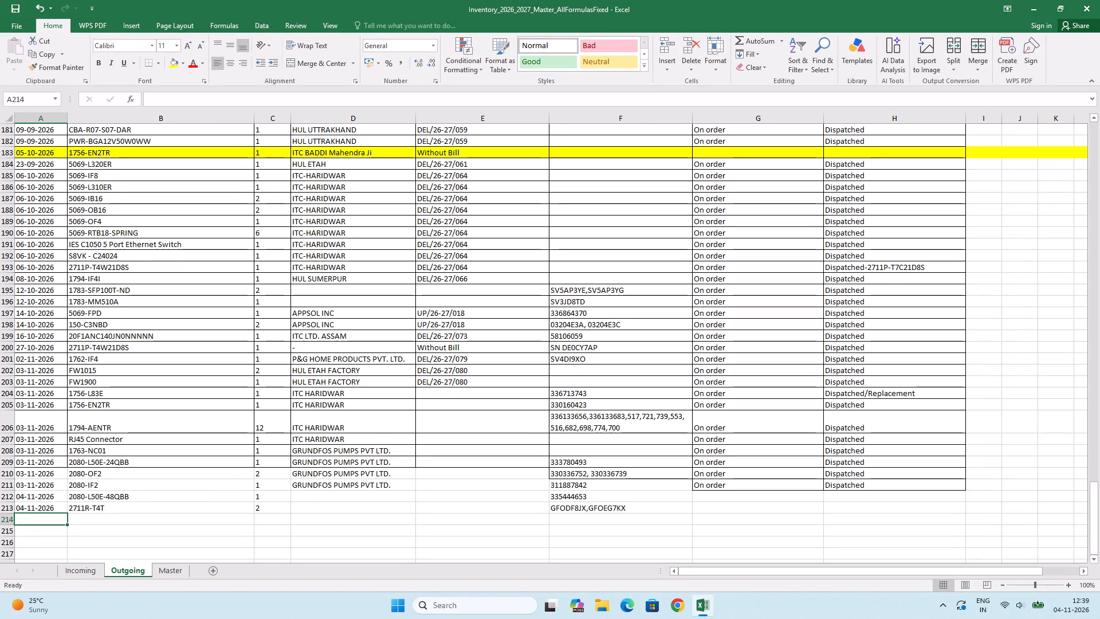
left_click(322, 494)
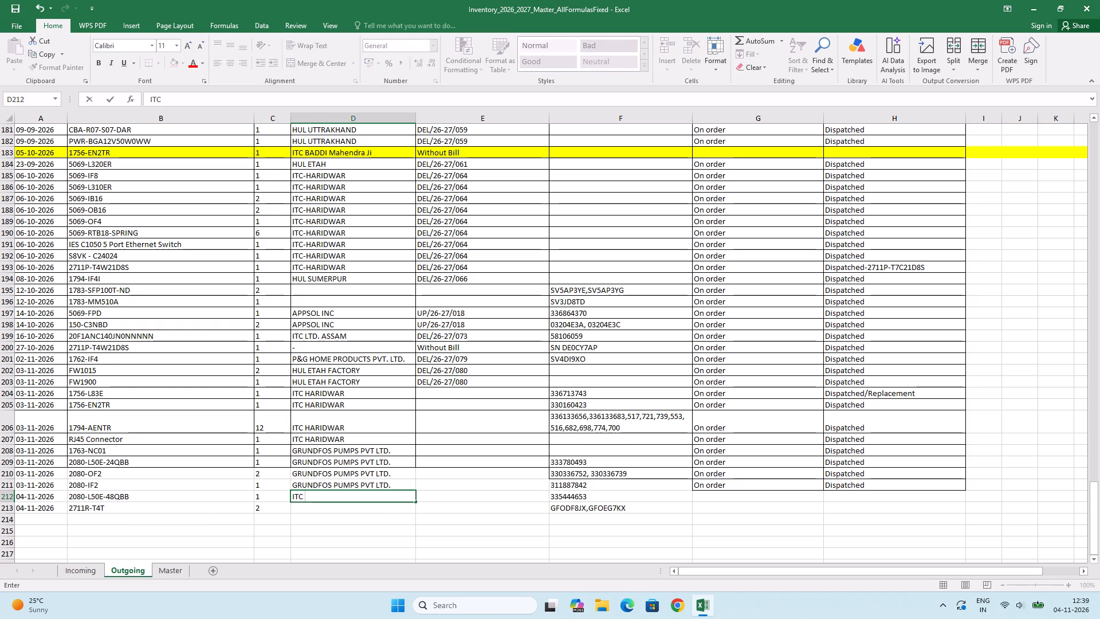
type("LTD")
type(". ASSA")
left_click(311, 508)
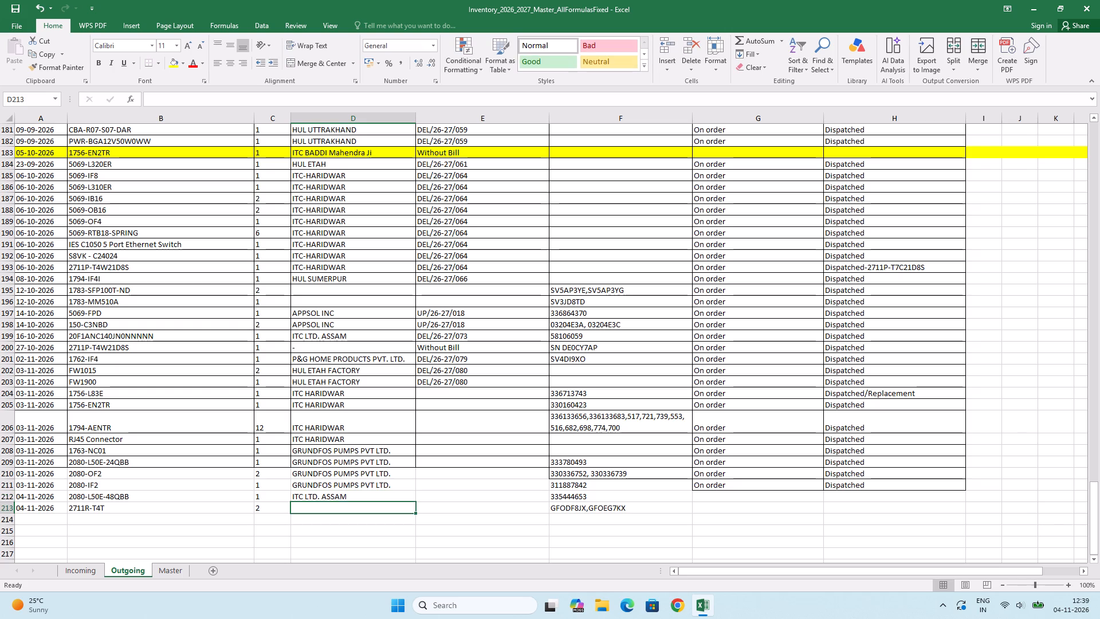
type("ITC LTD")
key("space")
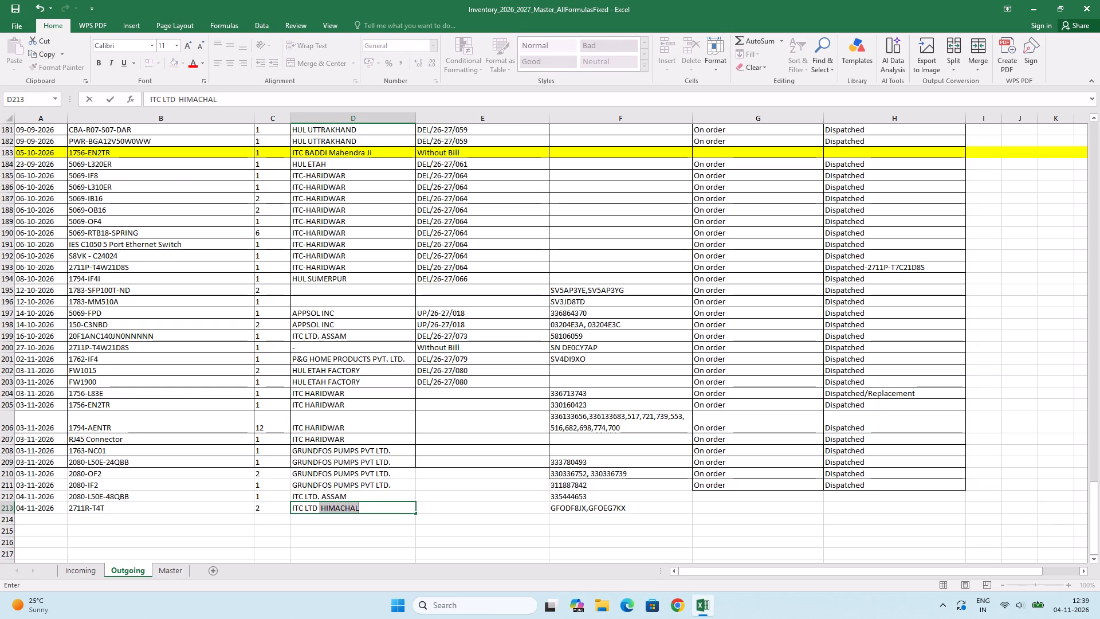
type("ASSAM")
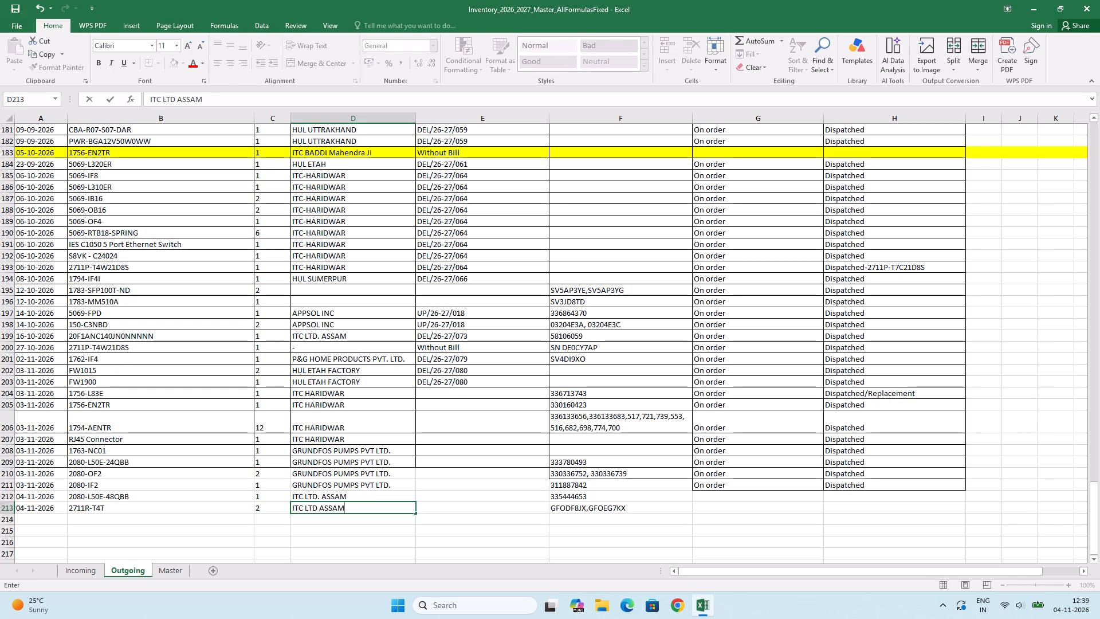
double_click(324, 495)
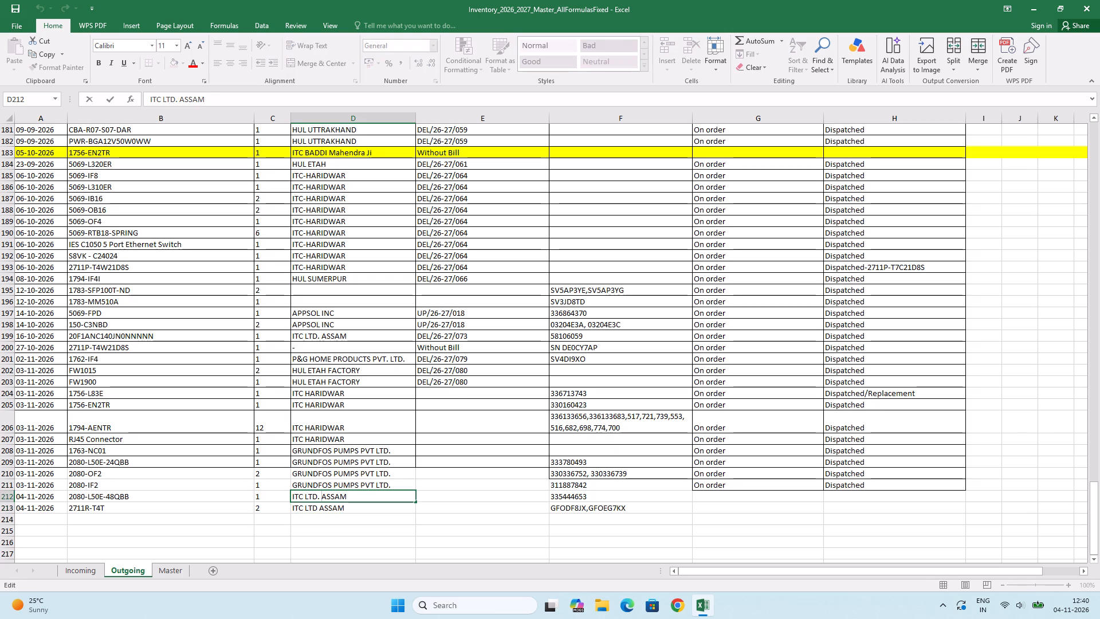
key("BackSpace")
key("BackSpace")
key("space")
Fill the On order and Dispatched statuses in columns G and H down from row 211 through row 213.
left_click(732, 487)
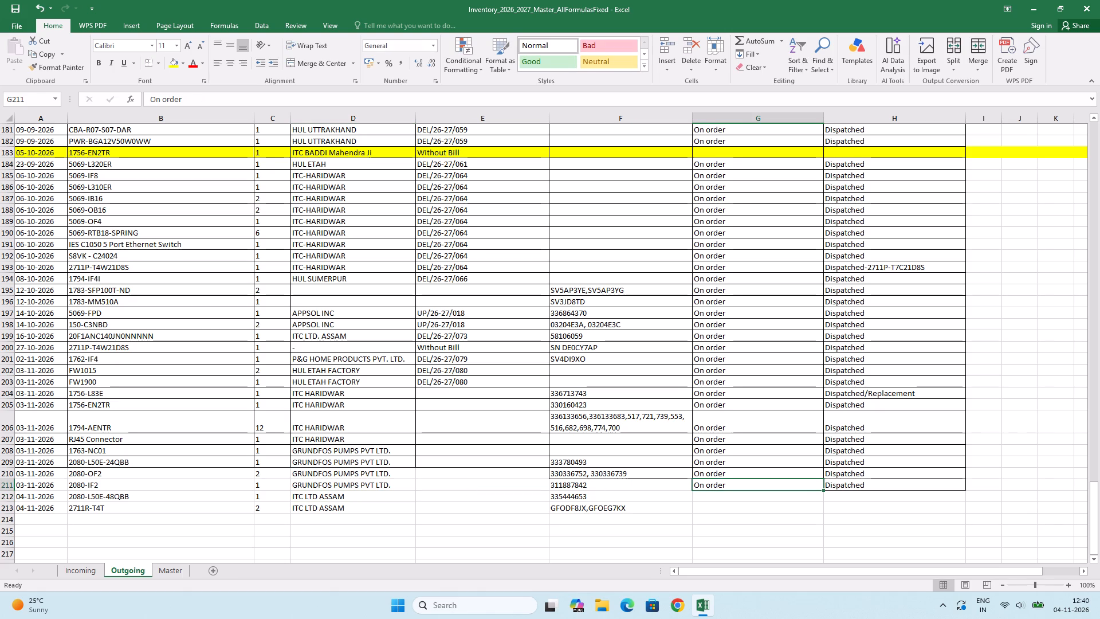
left_click_drag(823, 492, 824, 515)
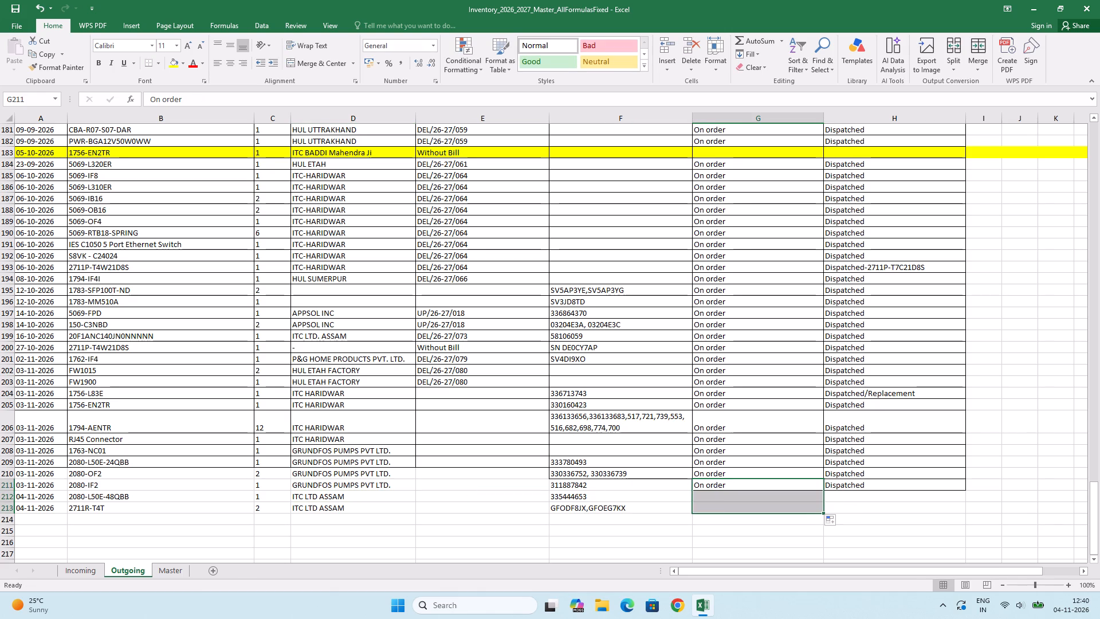
left_click_drag(861, 485, 964, 488)
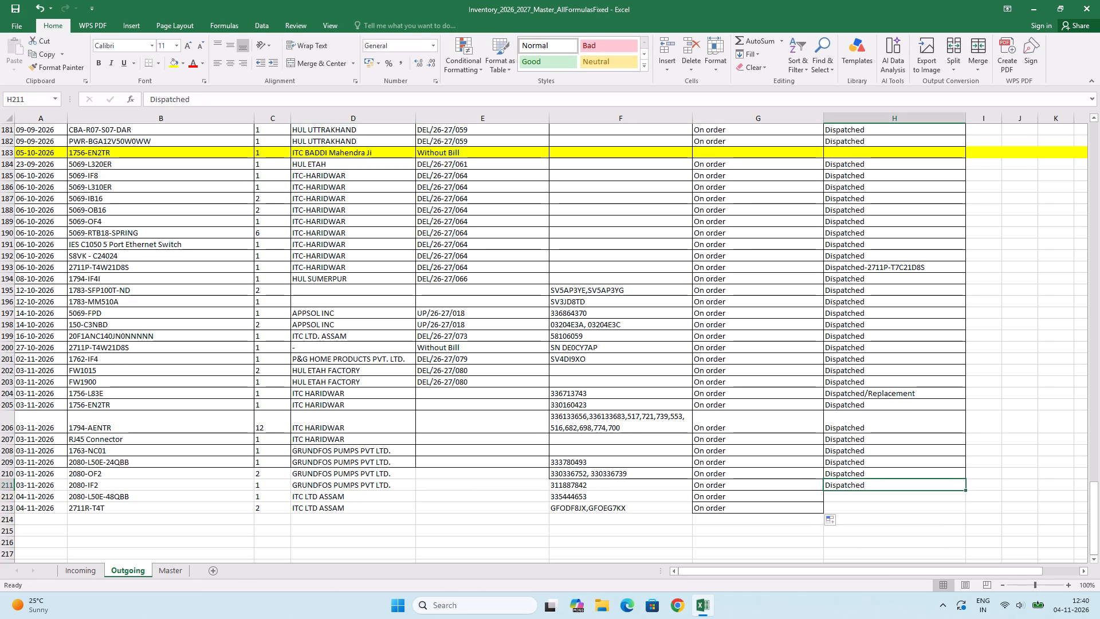
left_click_drag(964, 488, 961, 489)
left_click(961, 489)
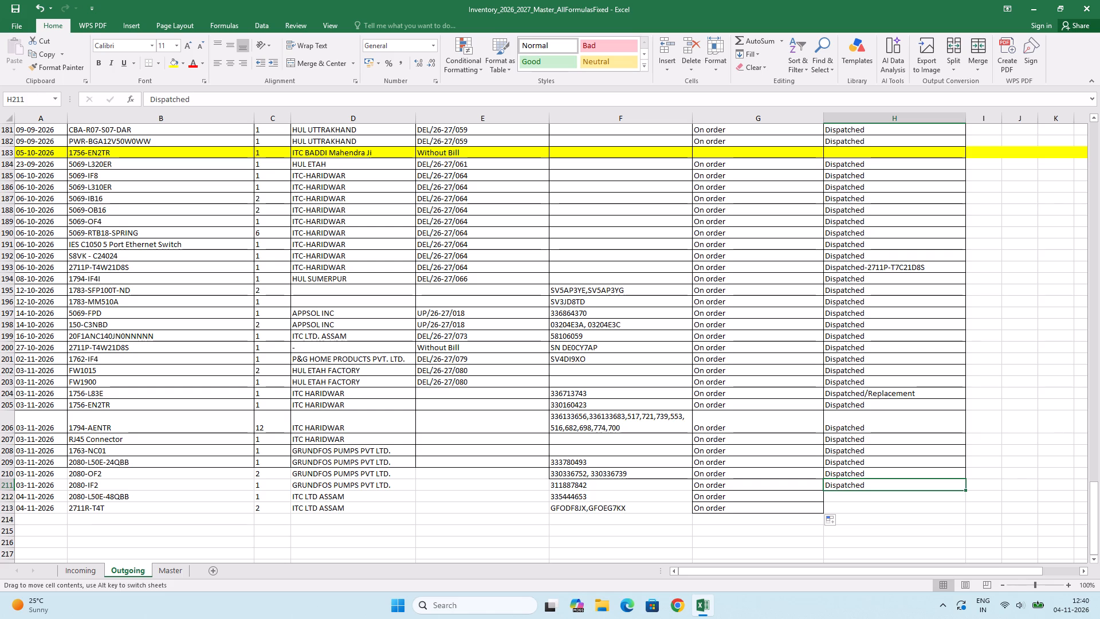
left_click_drag(967, 489, 968, 508)
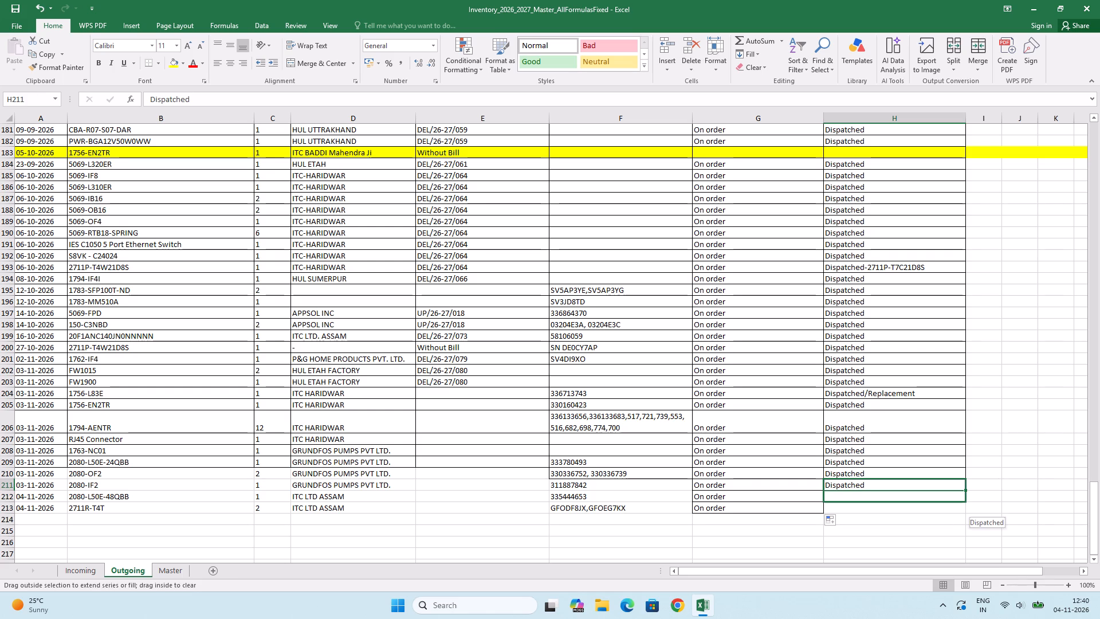
left_click_drag(968, 508, 969, 506)
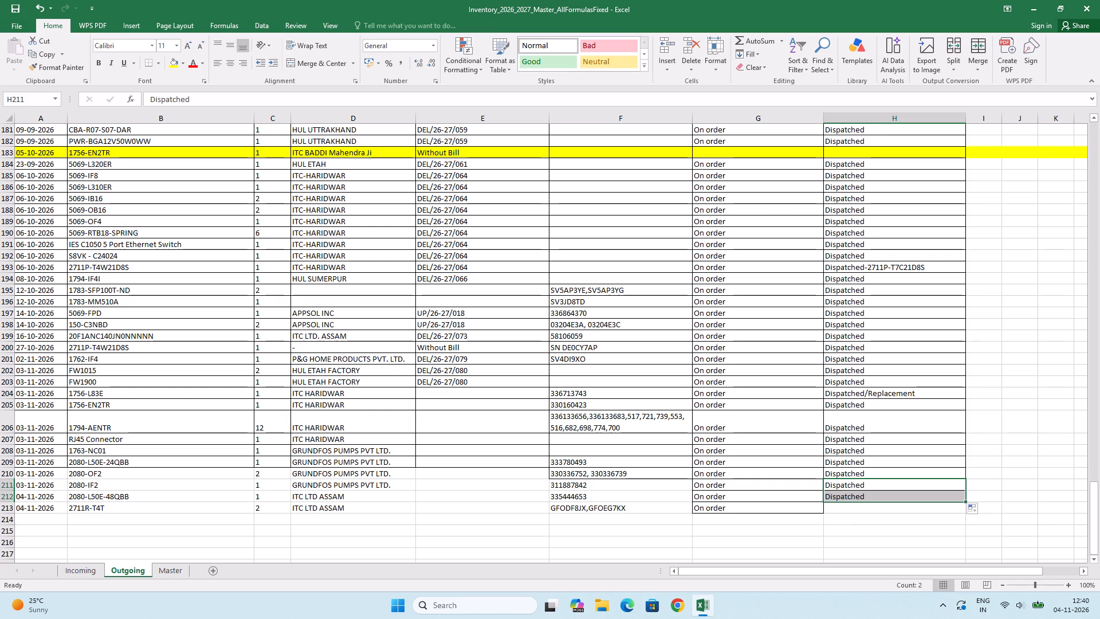
left_click_drag(965, 502, 965, 502)
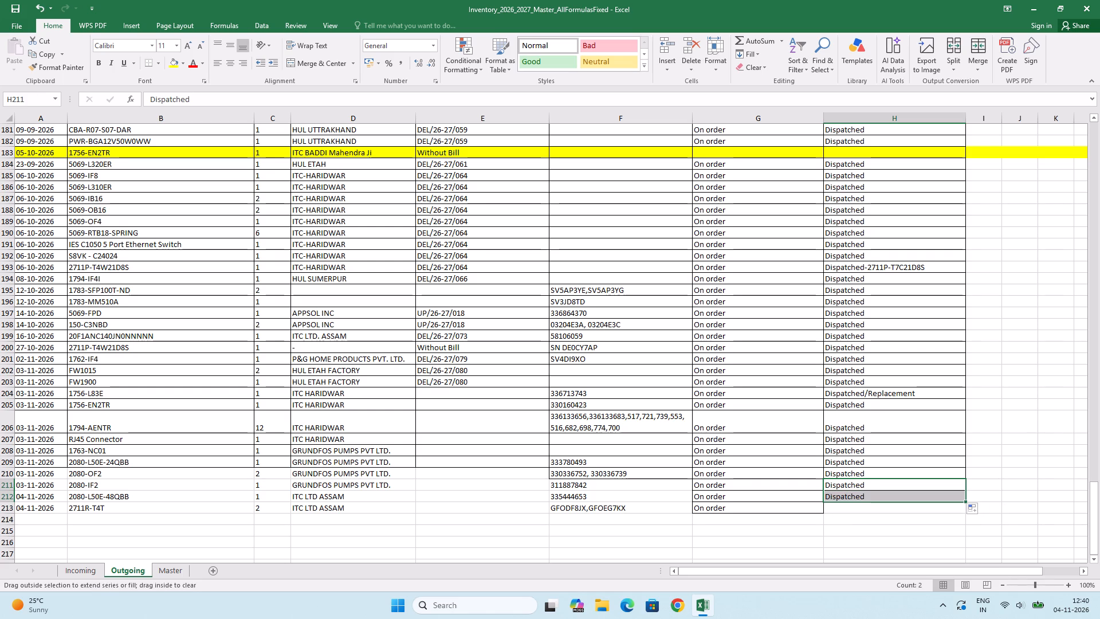
left_click_drag(965, 502, 968, 508)
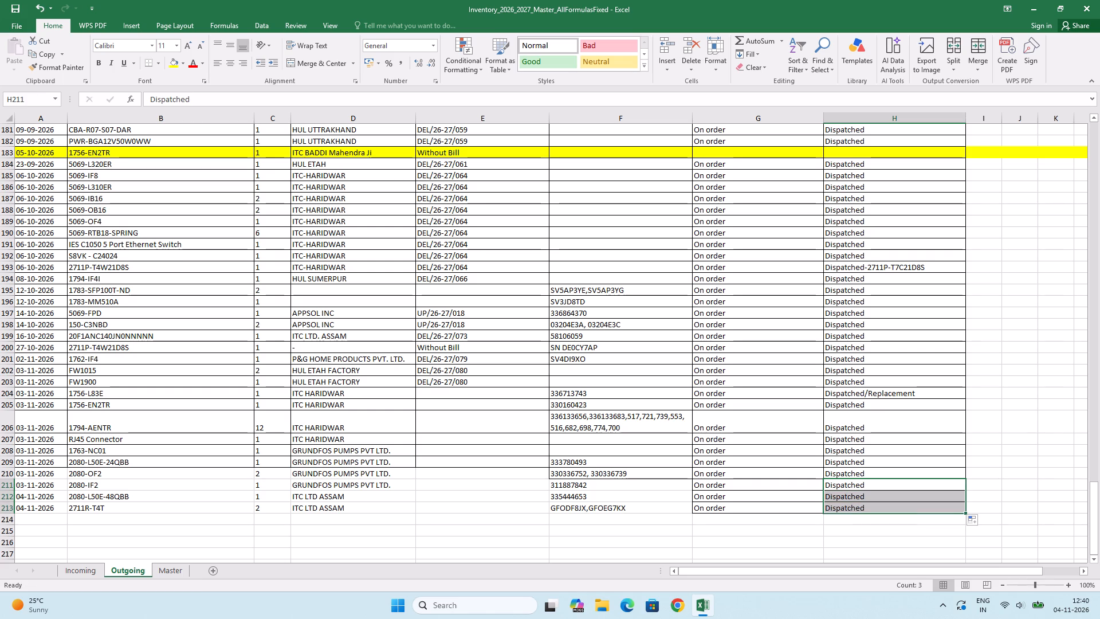
Apply all borders to the range A210:H214 of the Outgoing sheet.
left_click_drag(29, 474, 502, 487)
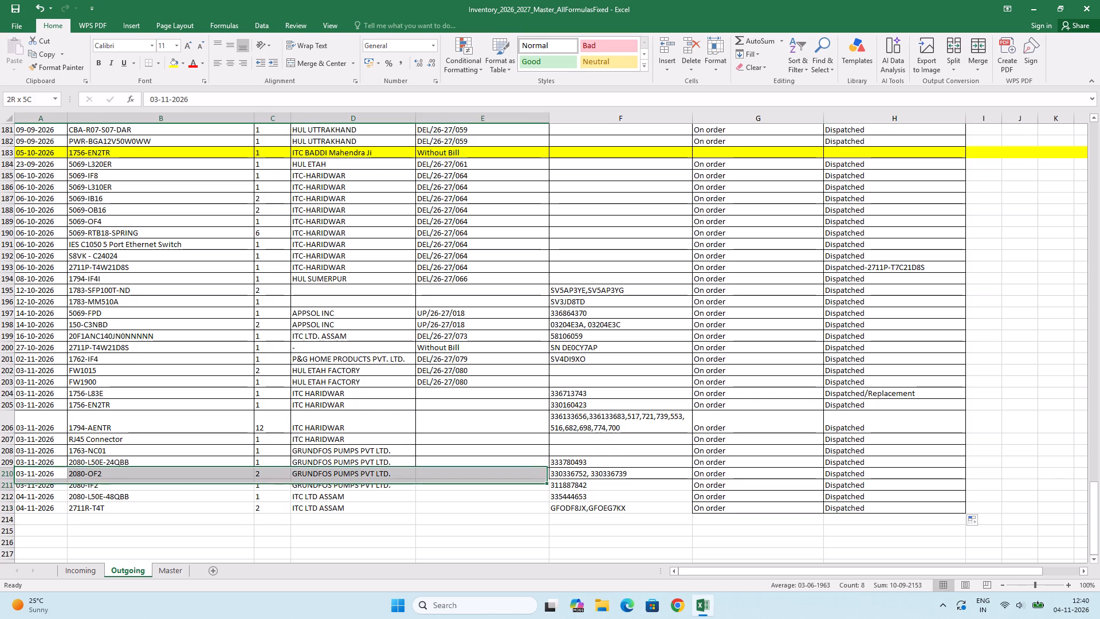
left_click_drag(502, 487, 875, 517)
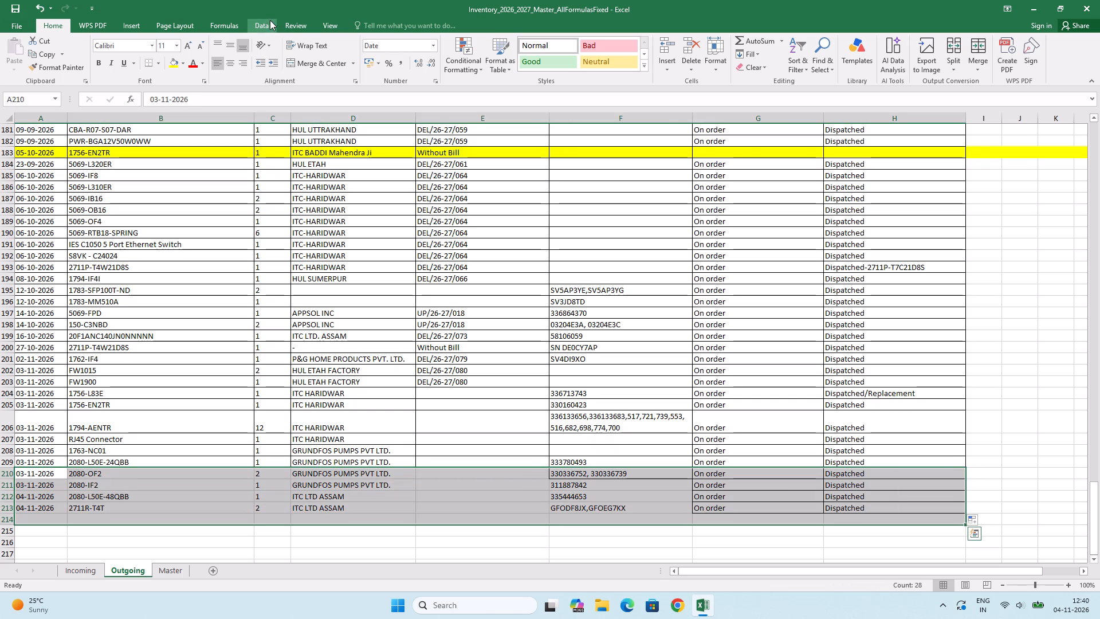
left_click(158, 63)
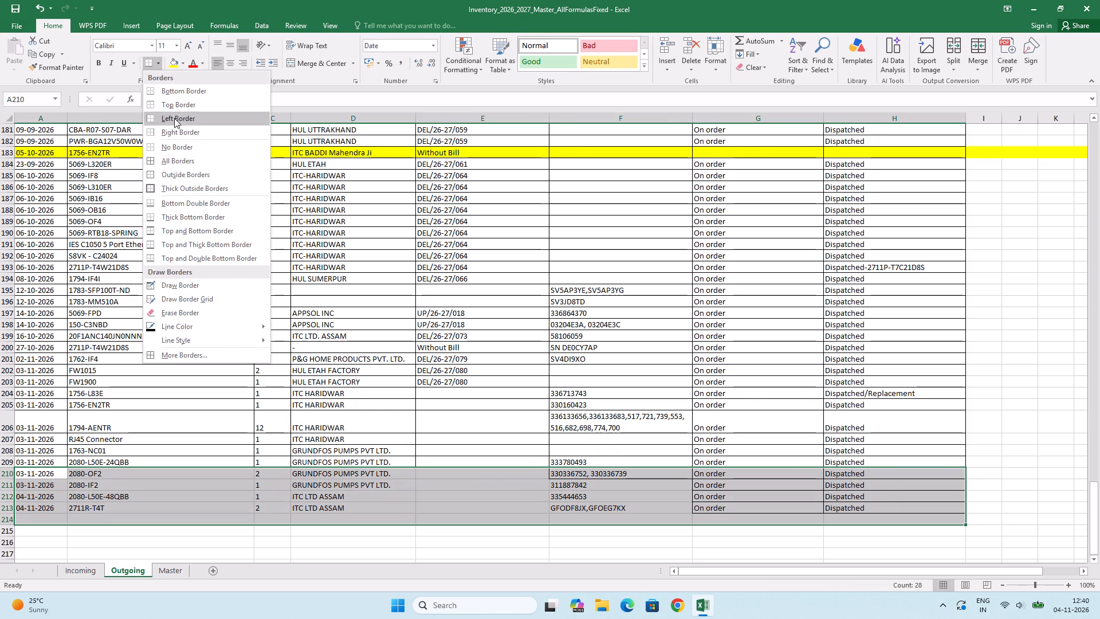
left_click(172, 161)
left_click(374, 366)
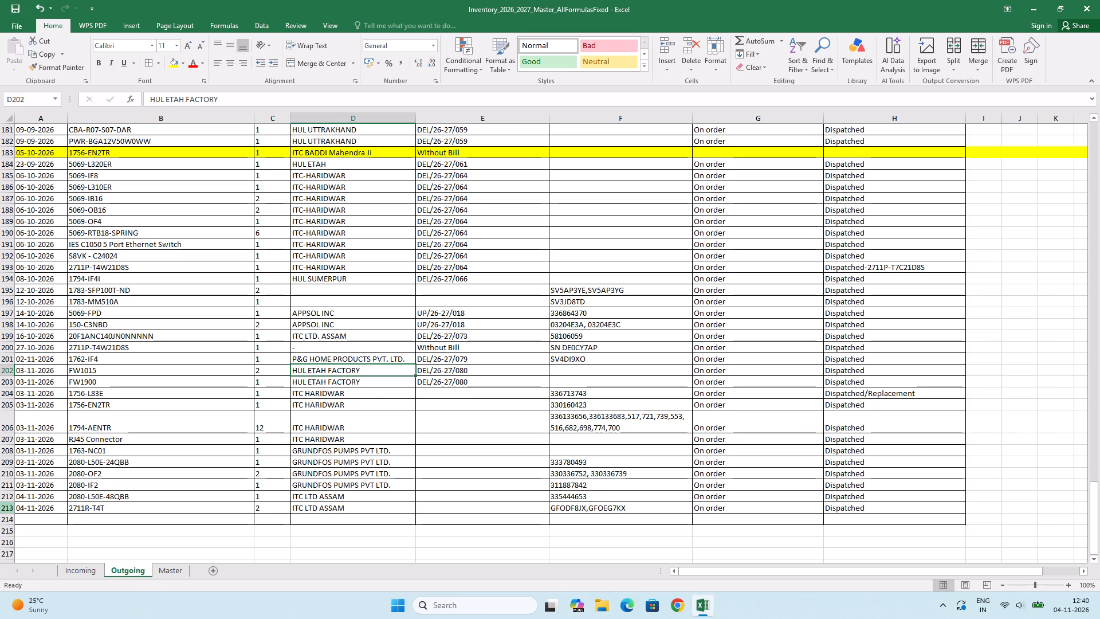
left_click(26, 518)
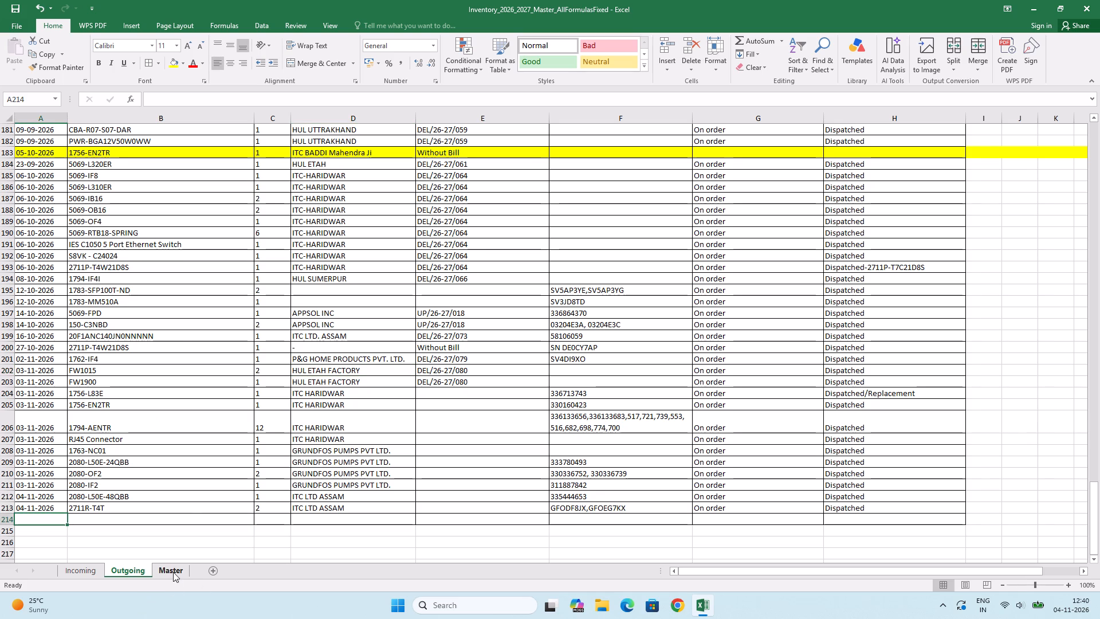
Run the macro assigned to Button 1 beside the stock table on the Master sheet.
left_click(174, 570)
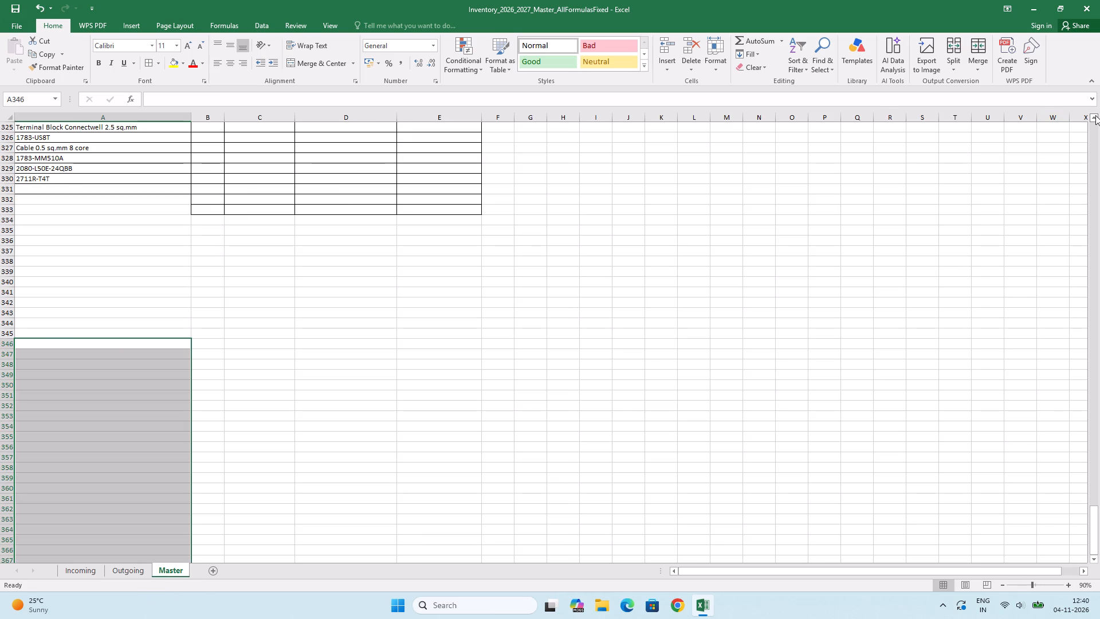
left_click(1095, 115)
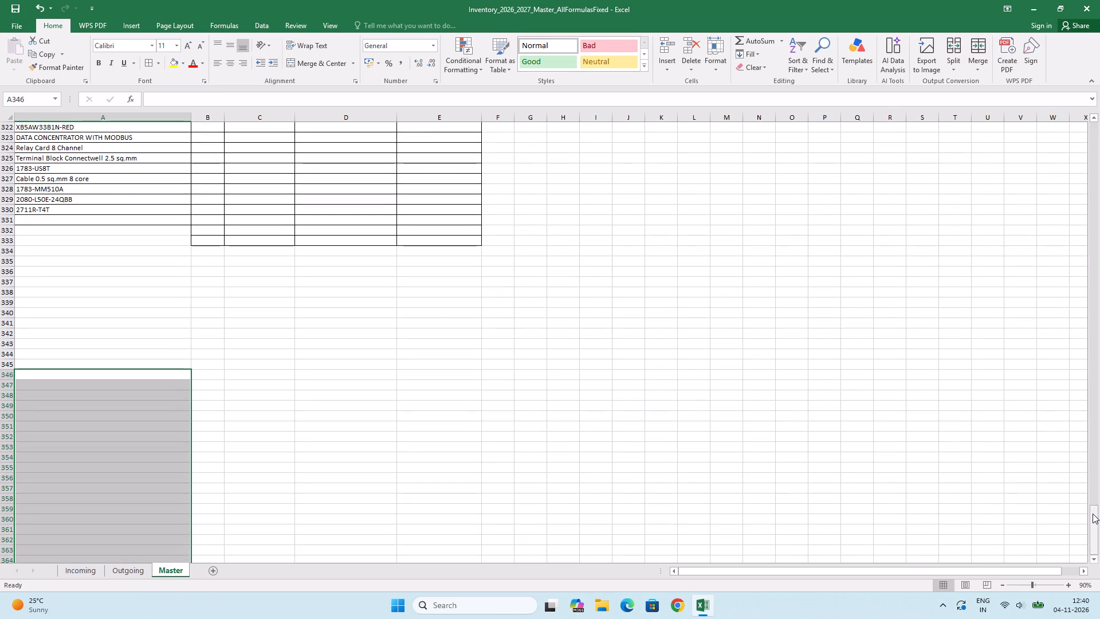
left_click_drag(1093, 514, 1099, 92)
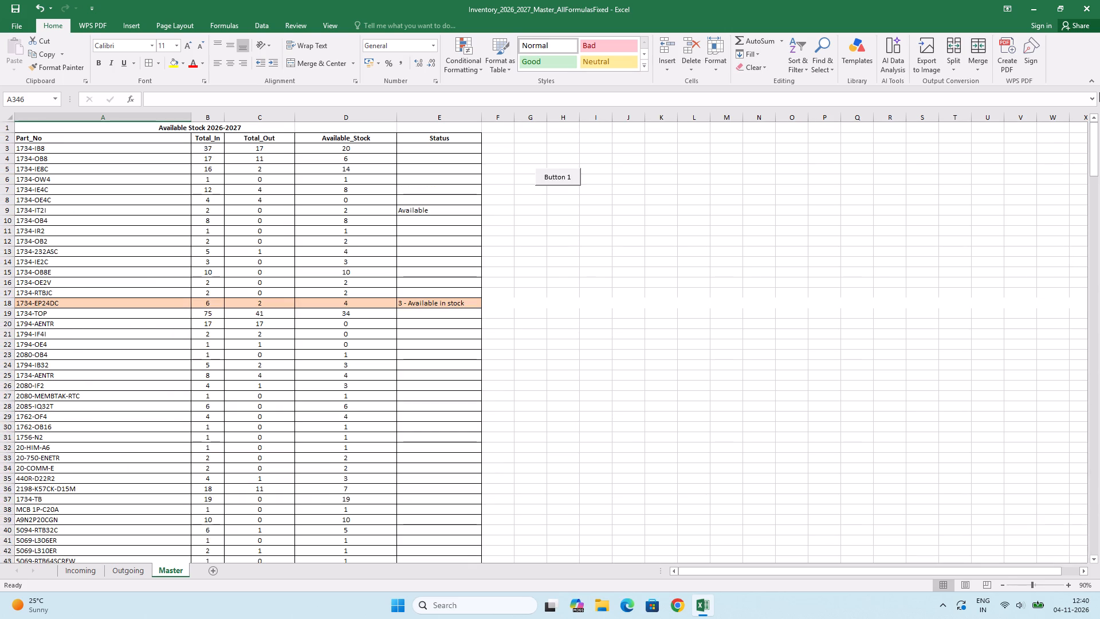
left_click(570, 176)
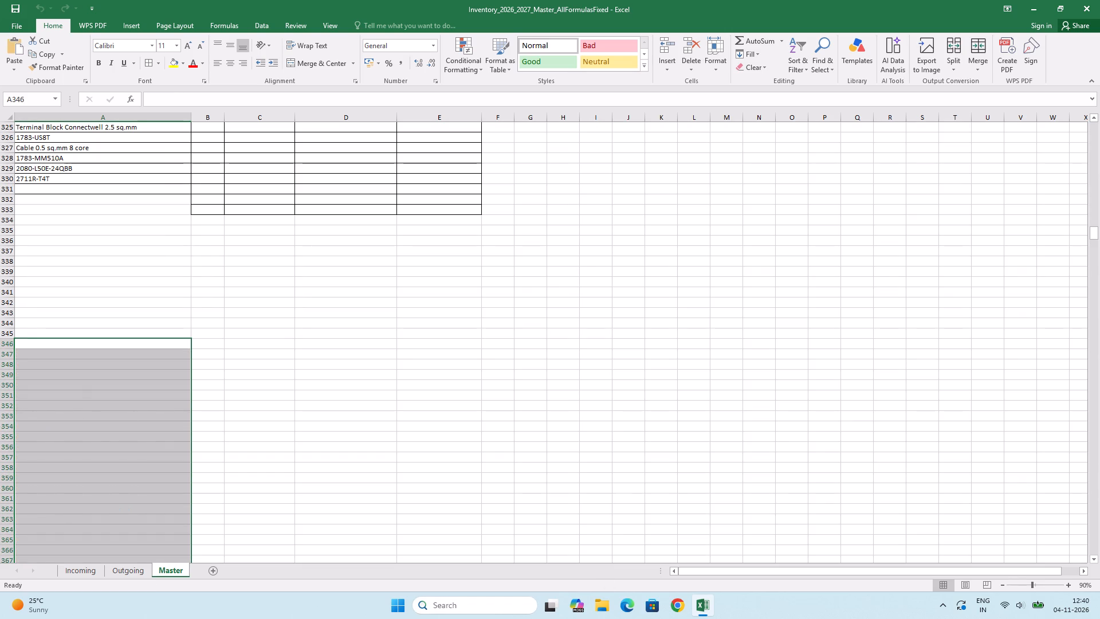
Enter bill number DEL/26-27/082 in column E for both ITC LTD ASSAM entries on the Outgoing sheet.
left_click(141, 574)
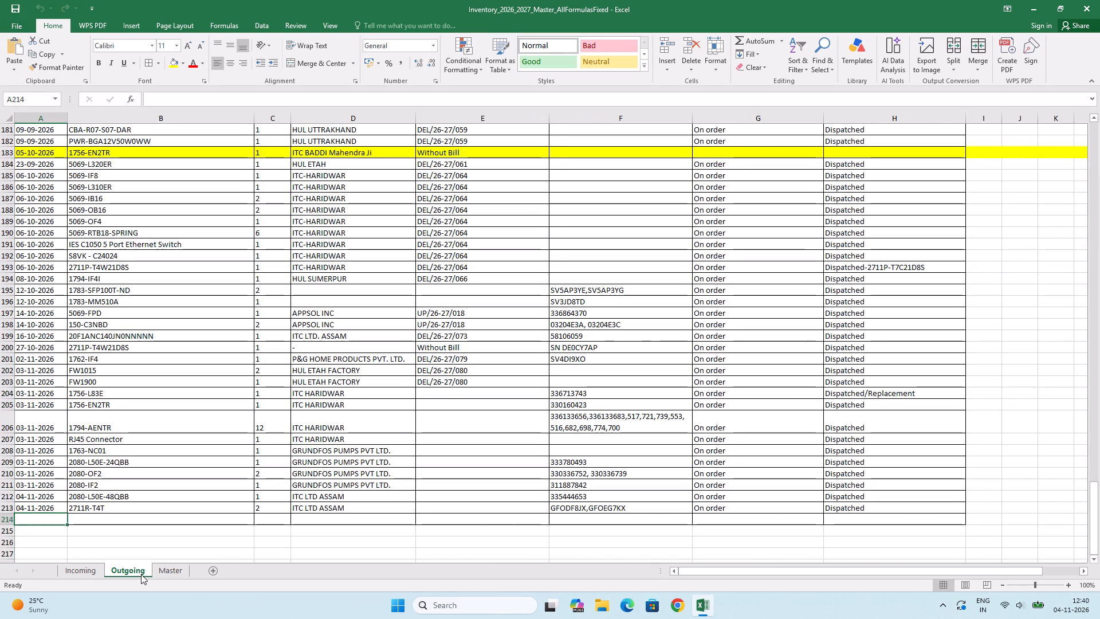
left_click(425, 500)
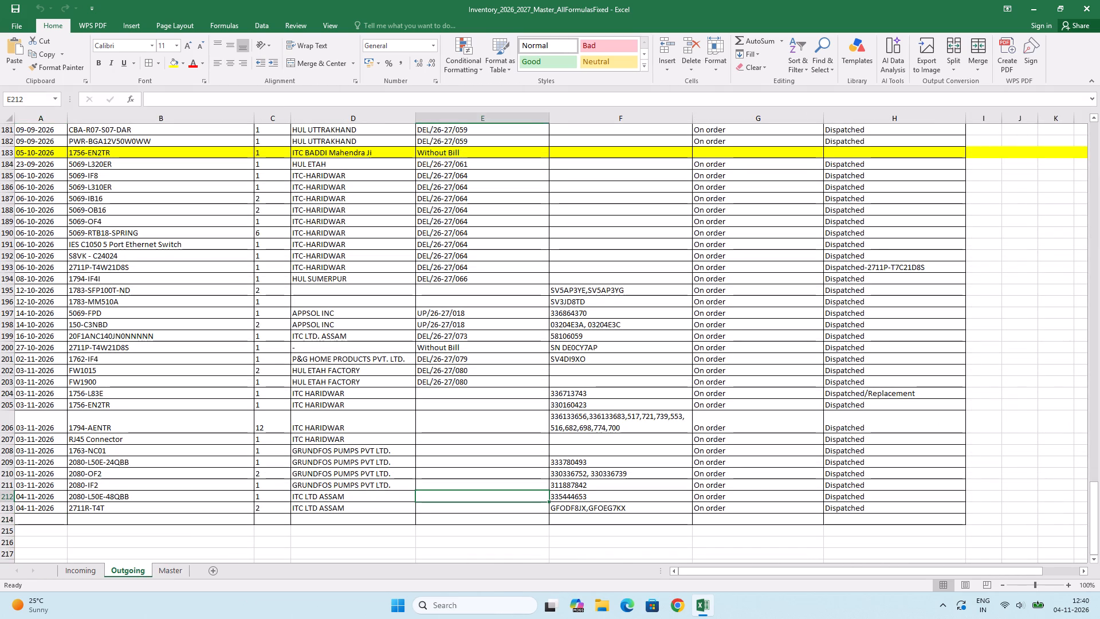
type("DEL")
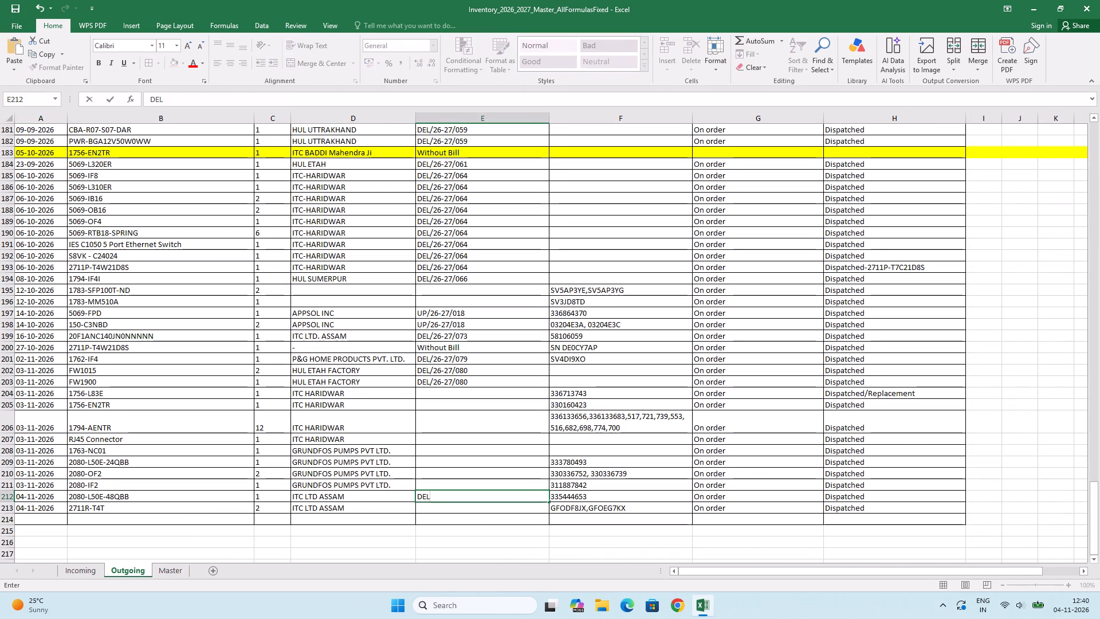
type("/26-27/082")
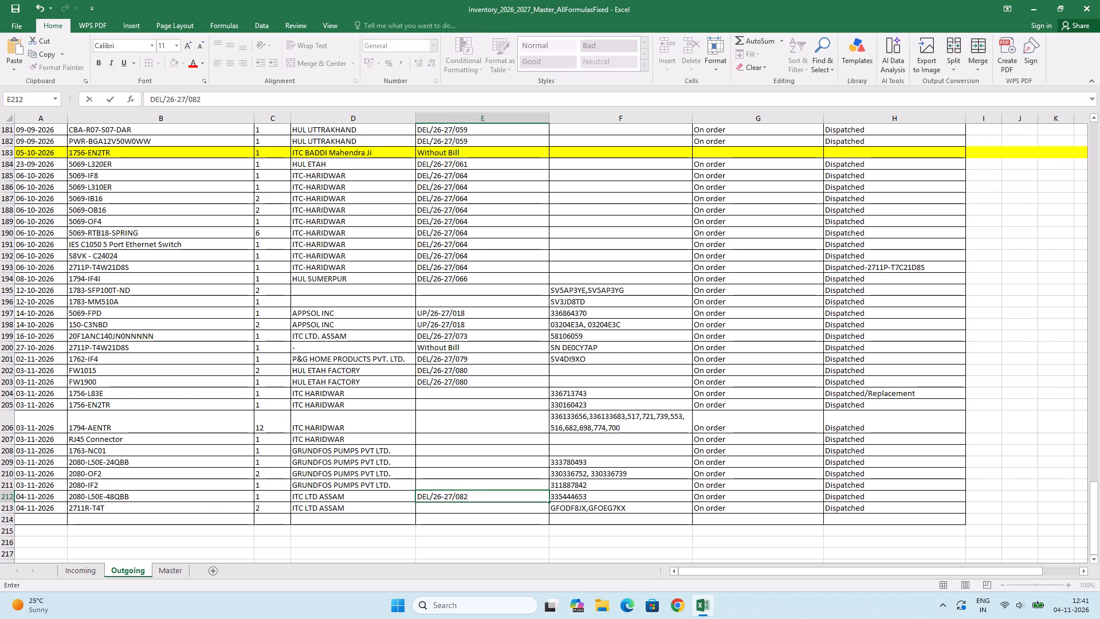
left_click(438, 511)
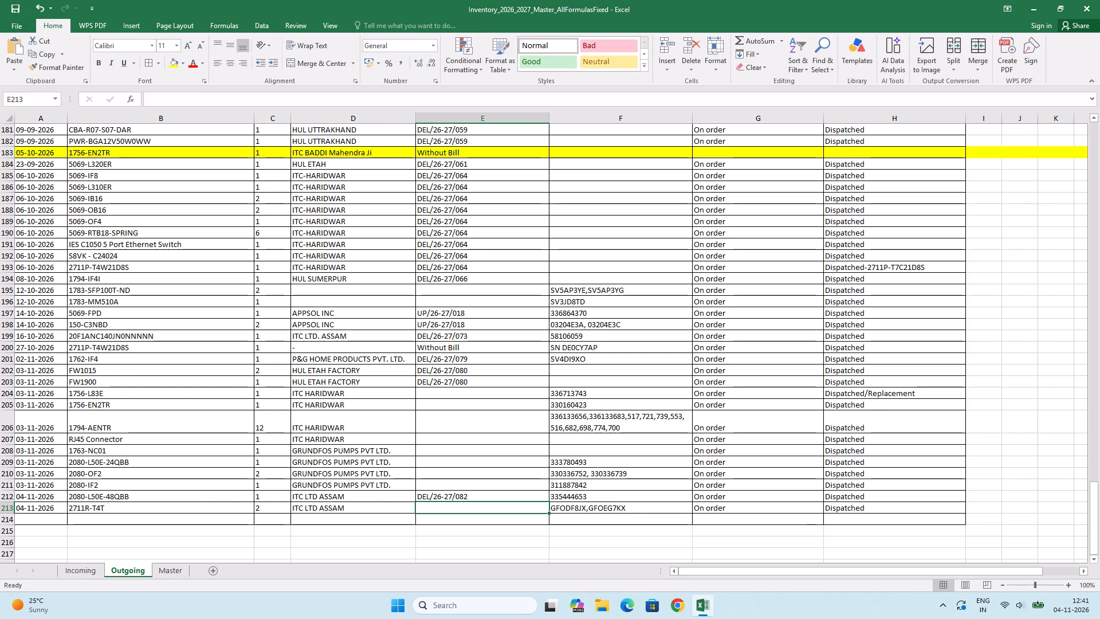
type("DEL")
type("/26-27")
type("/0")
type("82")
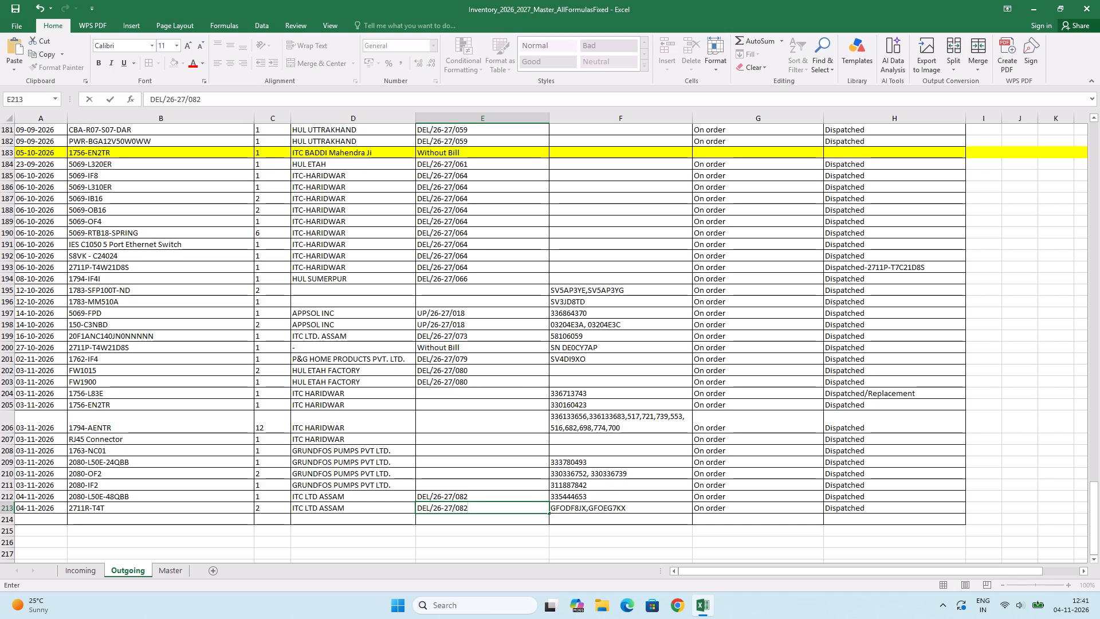
left_click(463, 534)
Save the inventory workbook.
key("ctrl+s")
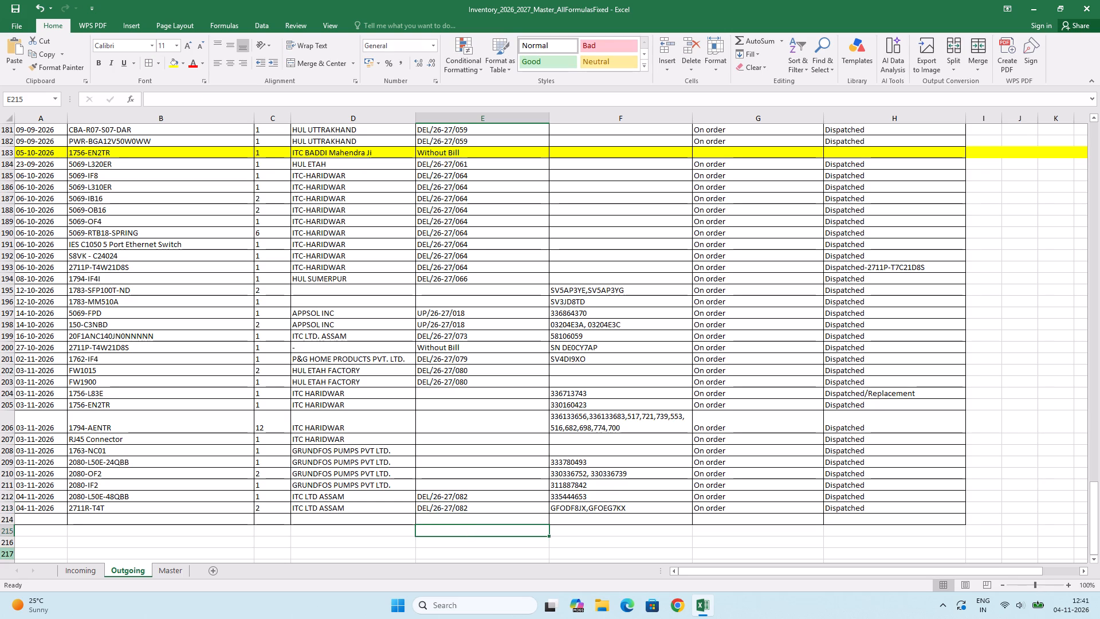
left_click(30, 518)
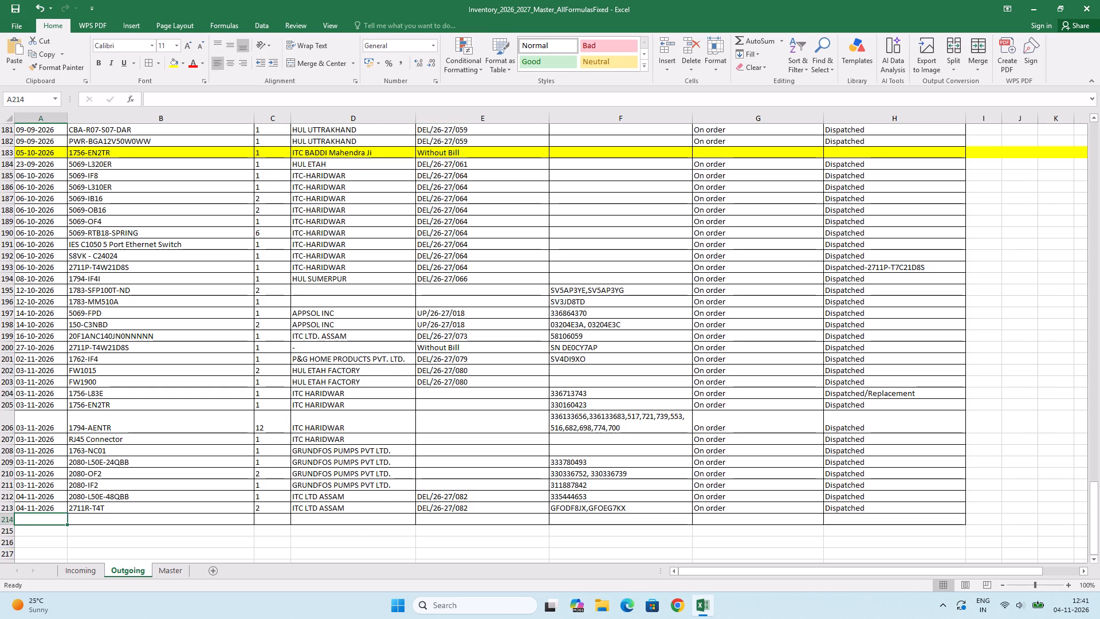
Open the recent Address document in Word.
left_click(445, 605)
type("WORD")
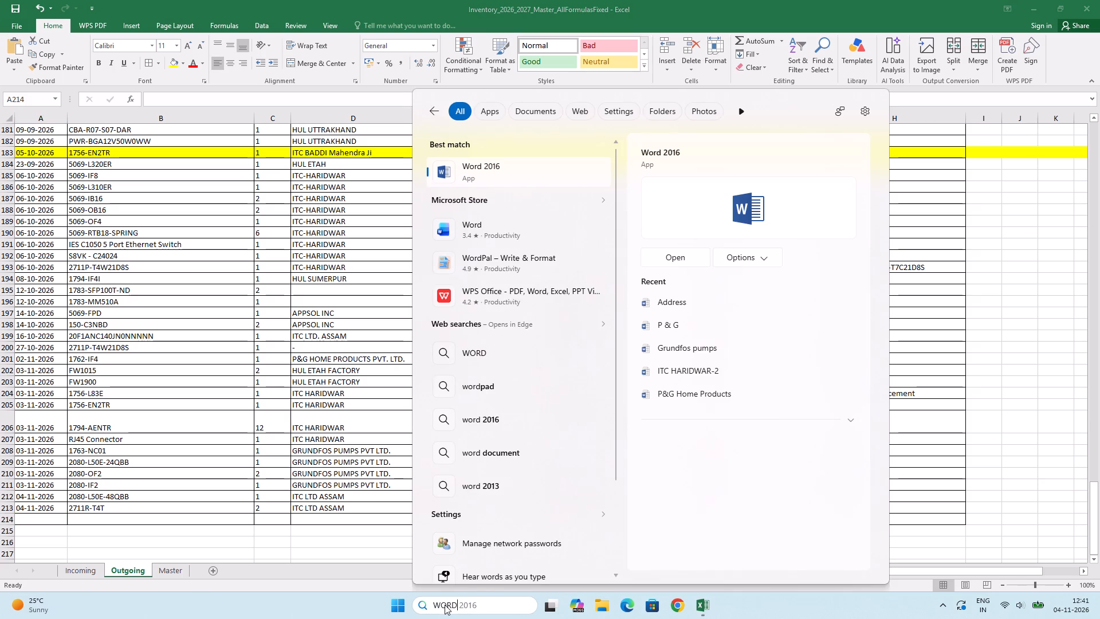
left_click(690, 307)
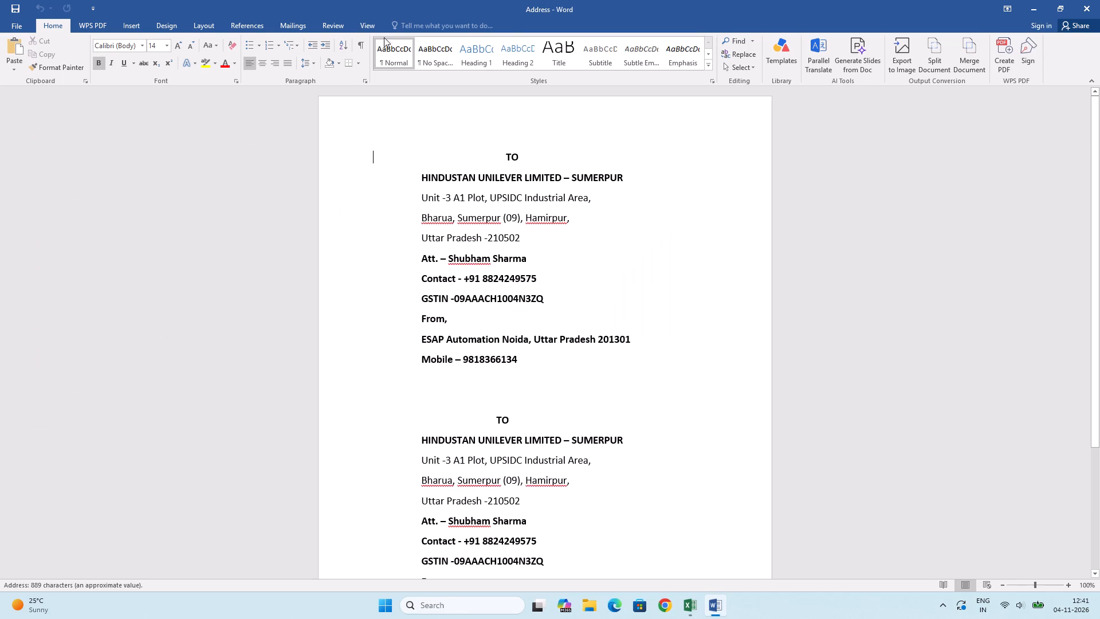
Create a new blank document.
left_click(13, 23)
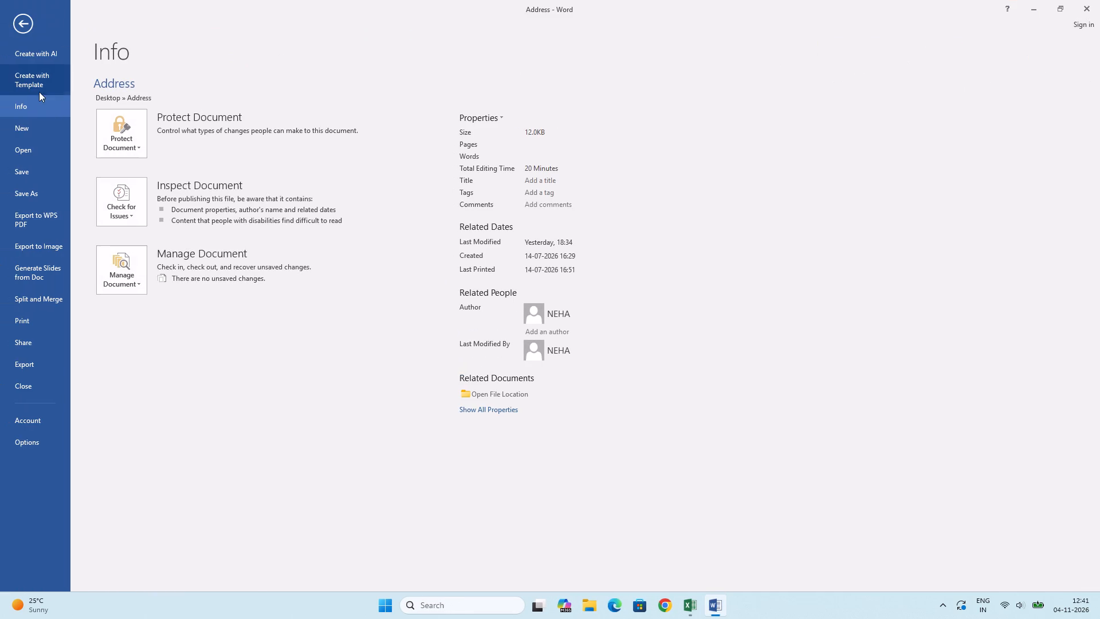
left_click(30, 125)
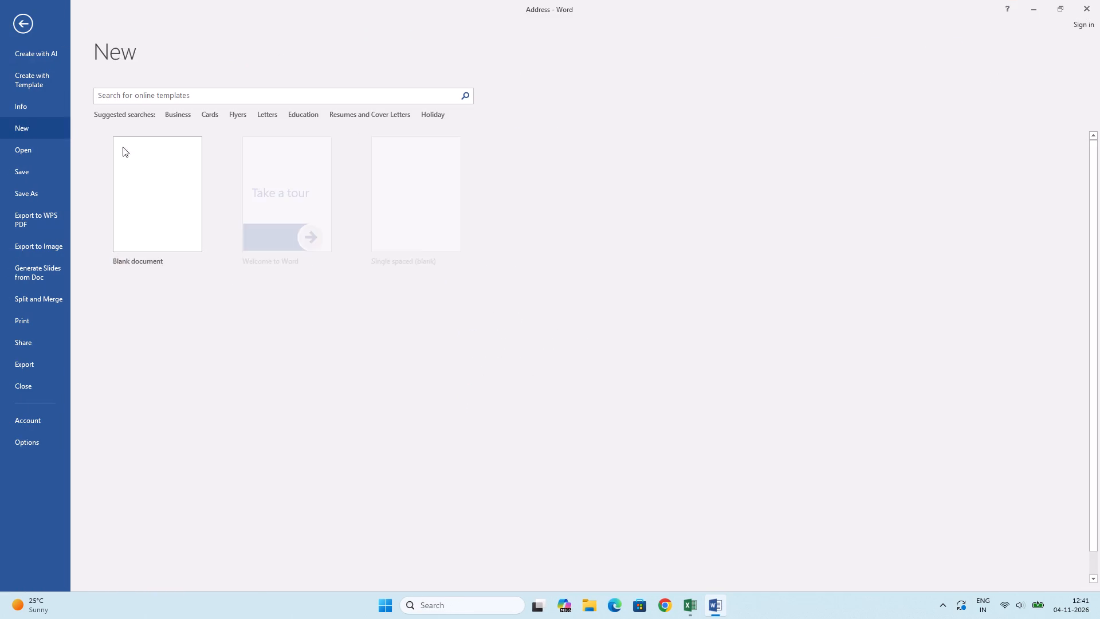
left_click(146, 174)
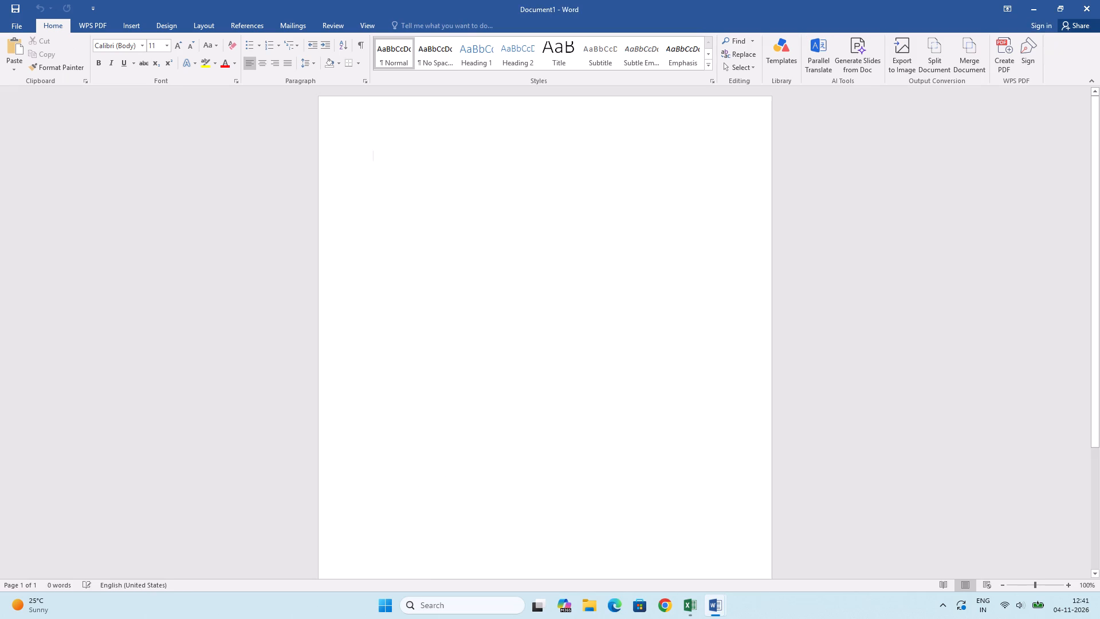
Set the new document's paper size to 4 x 6 and apply narrow margins.
left_click(207, 21)
left_click(82, 73)
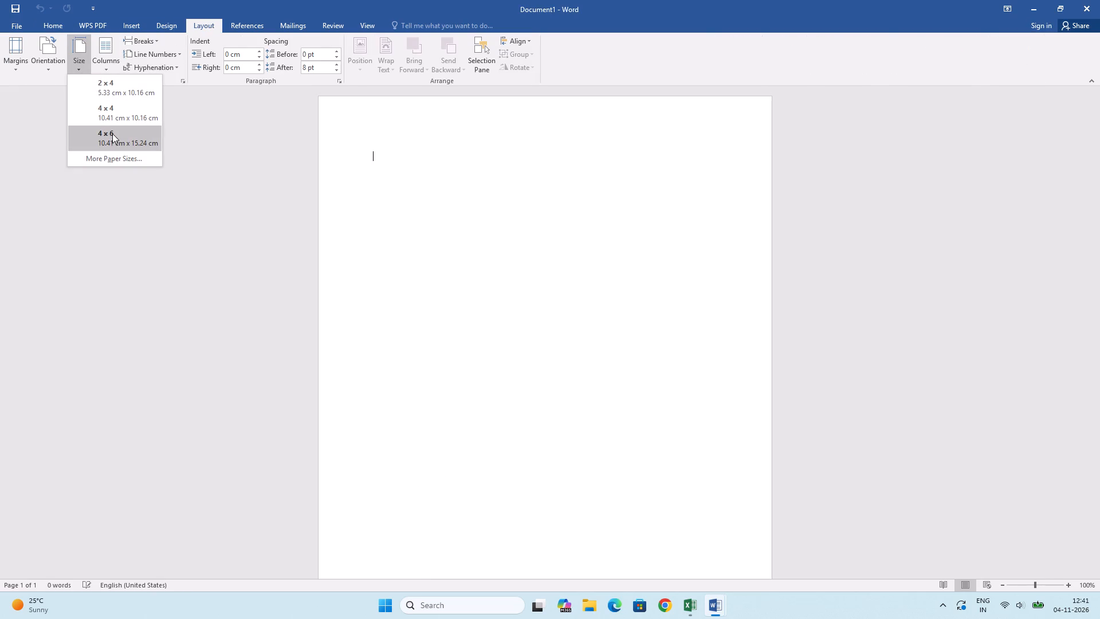
left_click(112, 134)
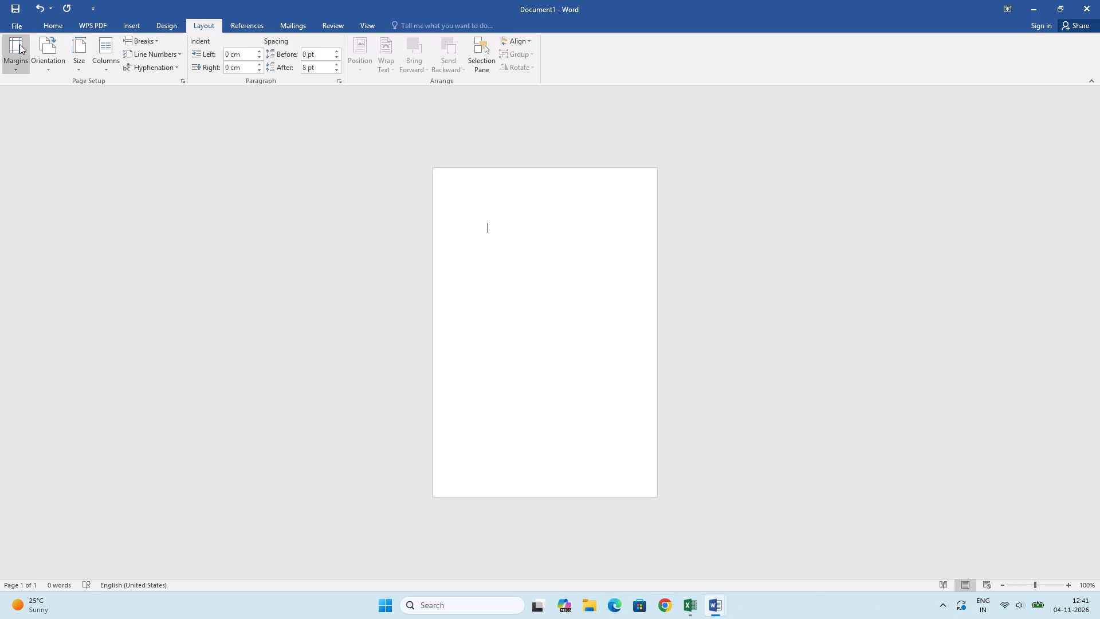
left_click(19, 49)
left_click(66, 162)
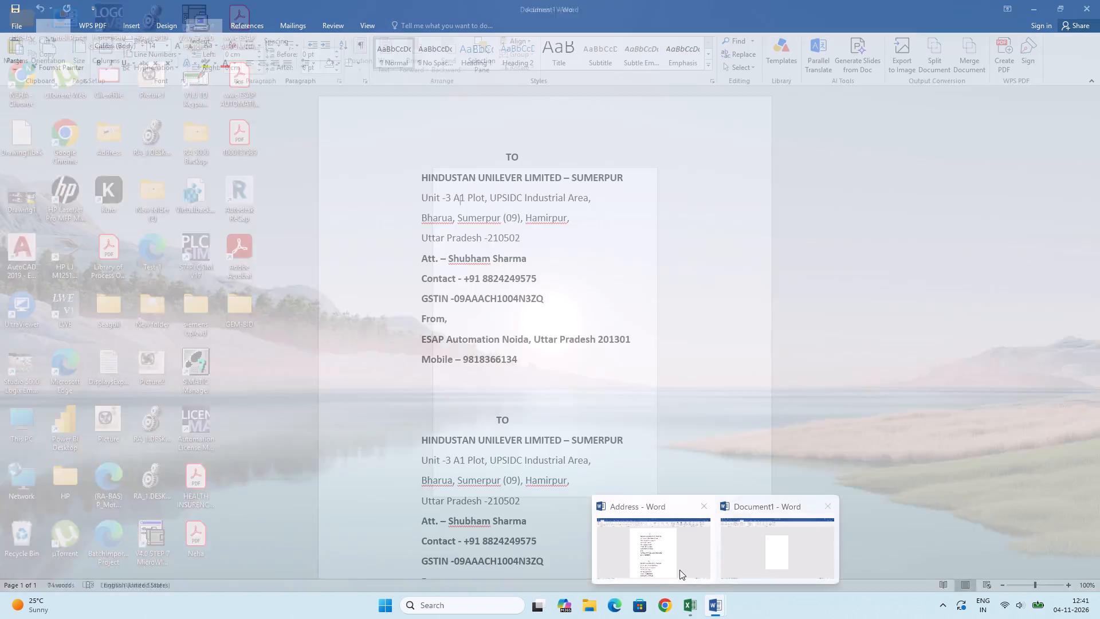
Return to the Address document and open the recent Grundfos pumps document.
left_click(679, 568)
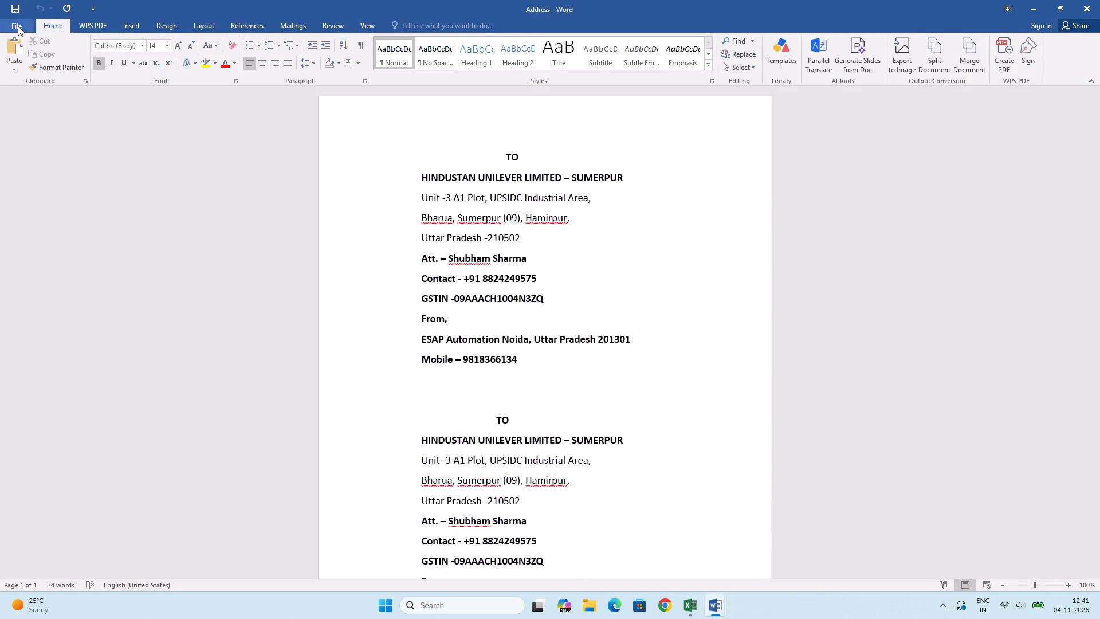
left_click(18, 26)
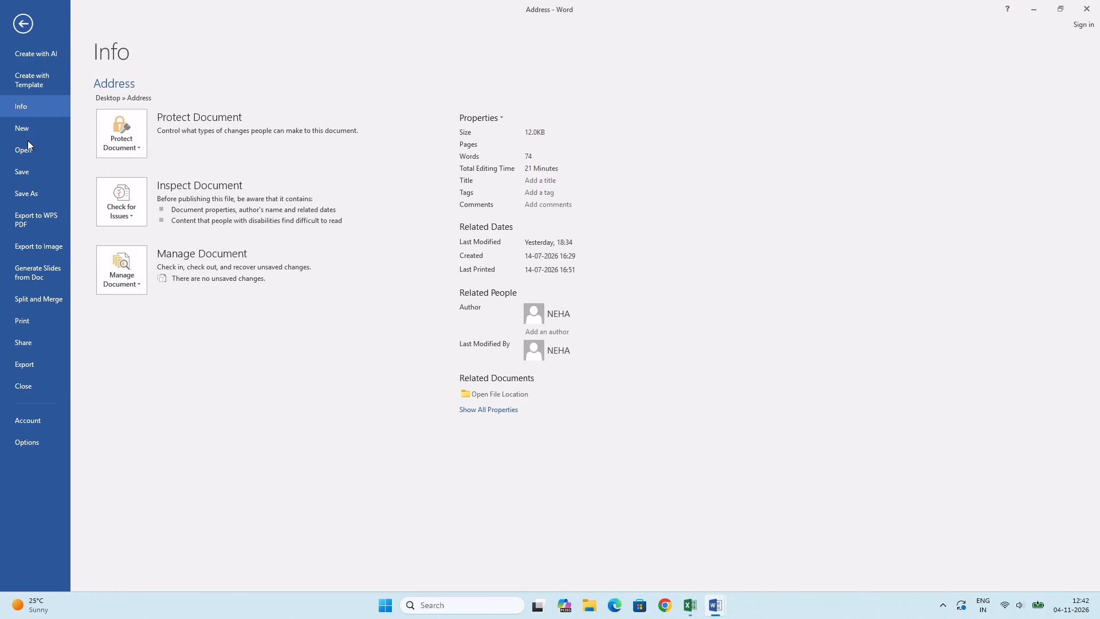
left_click(27, 153)
left_click(342, 159)
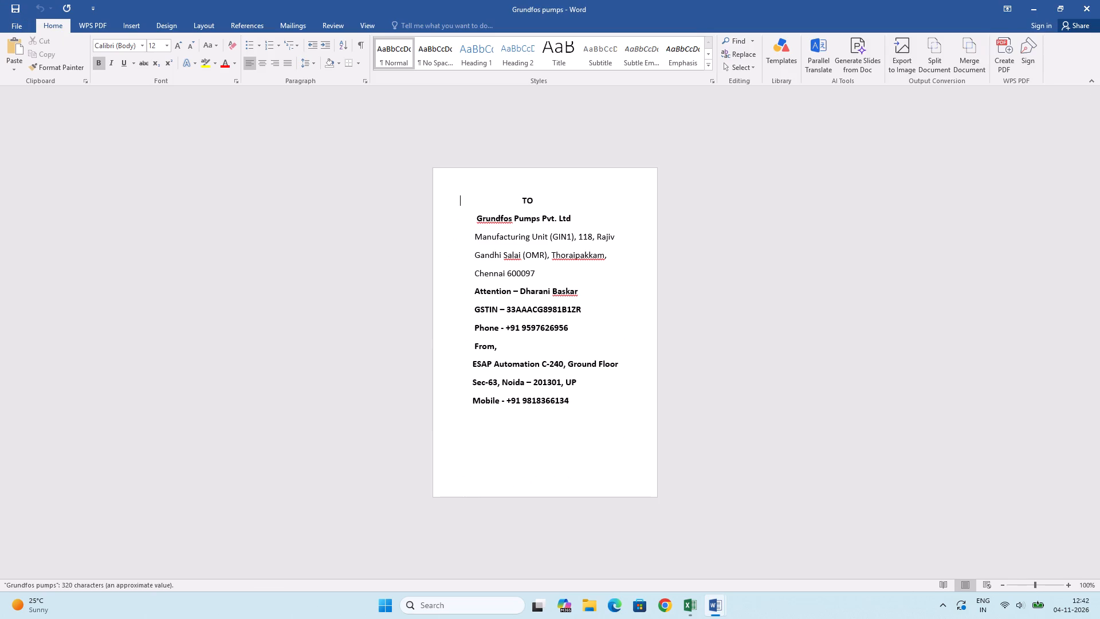
Copy the entire address label from the Grundfos pumps document into the new blank document.
left_click_drag(494, 193, 607, 399)
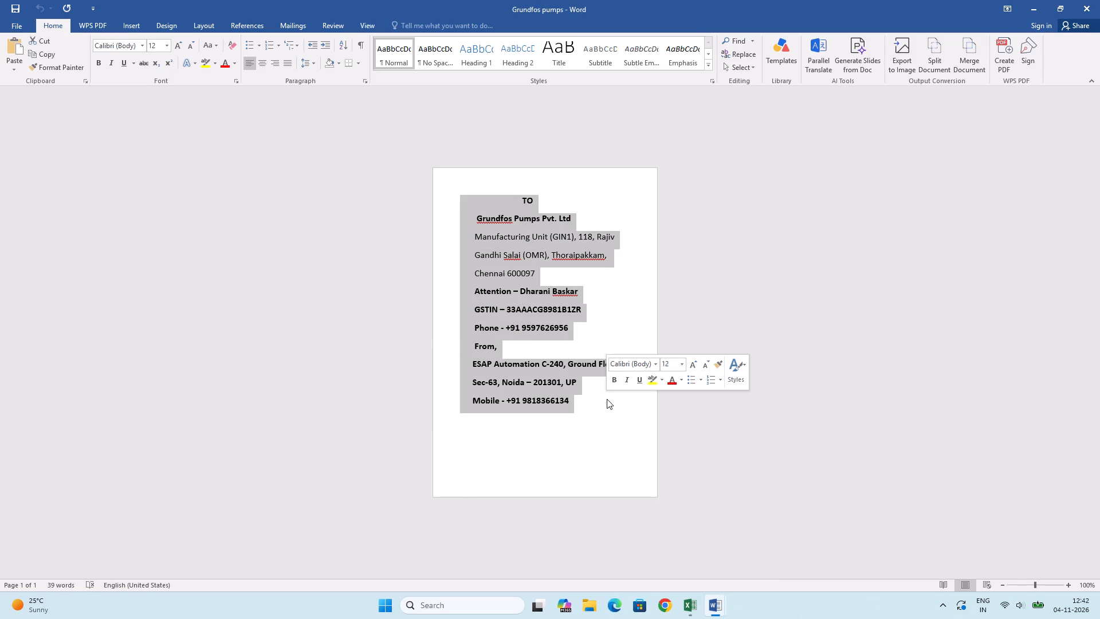
key("ctrl+c")
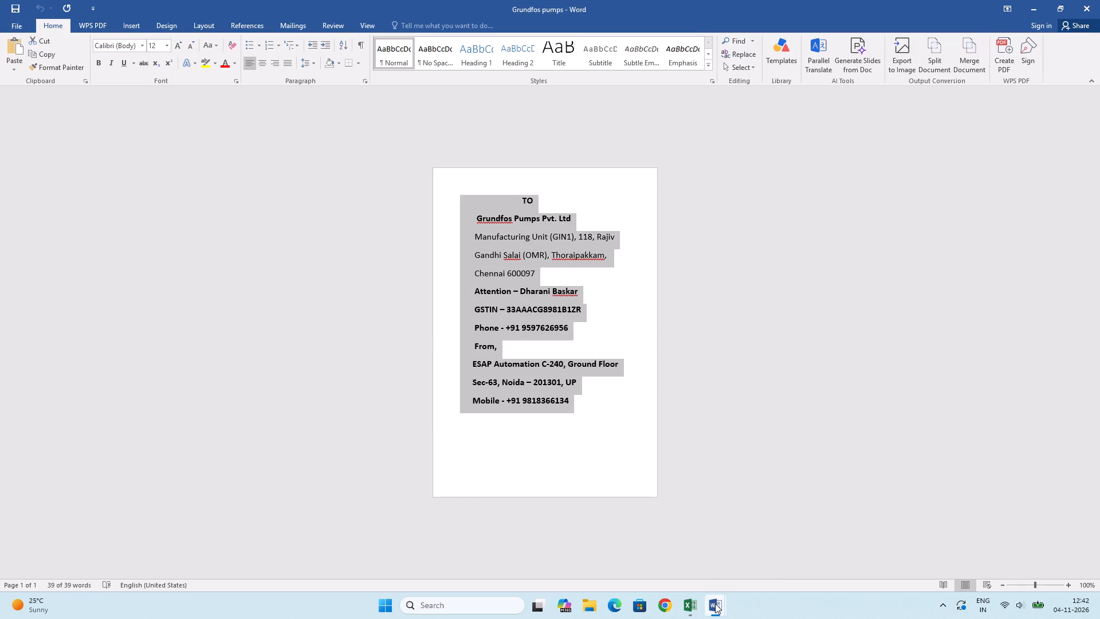
left_click(757, 545)
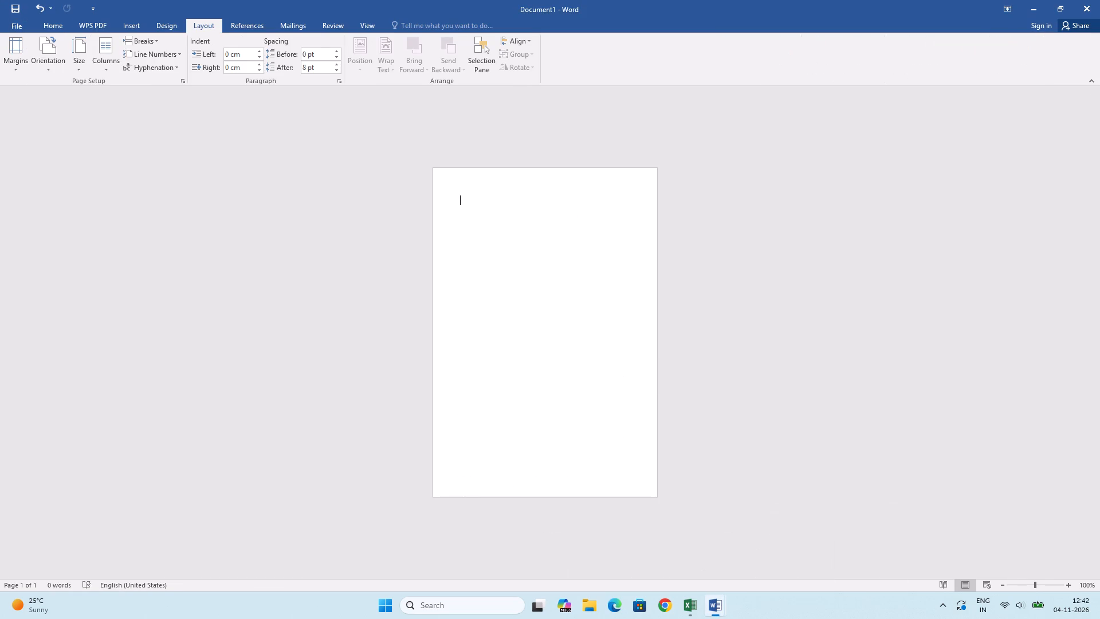
key("ctrl+v")
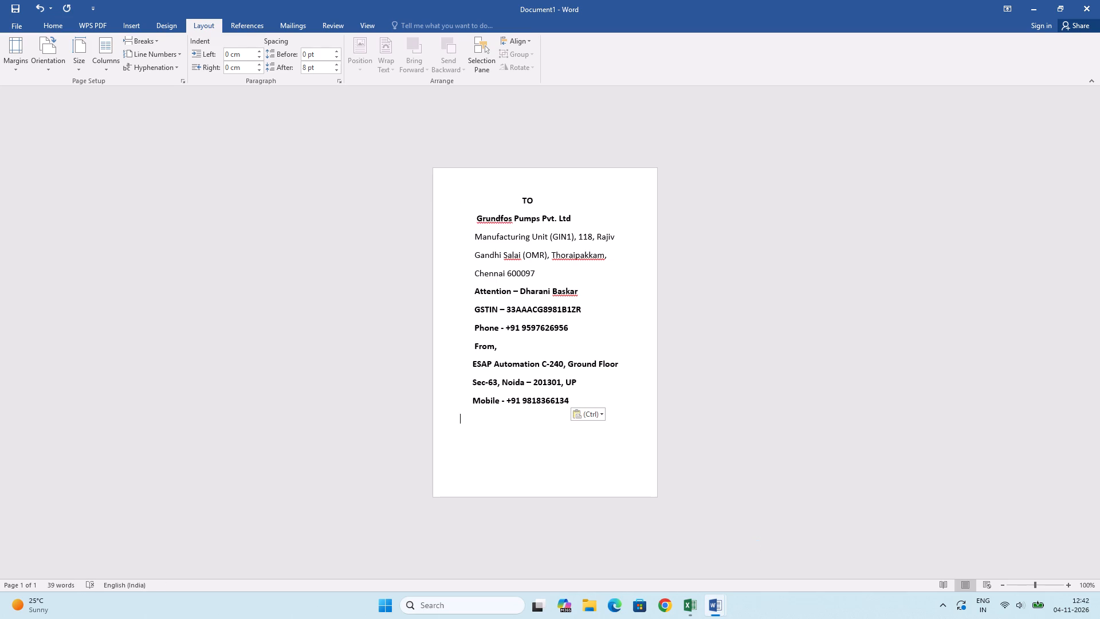
Replace the recipient company name in the new label with ITC LTD (ASSAM).
left_click(539, 220)
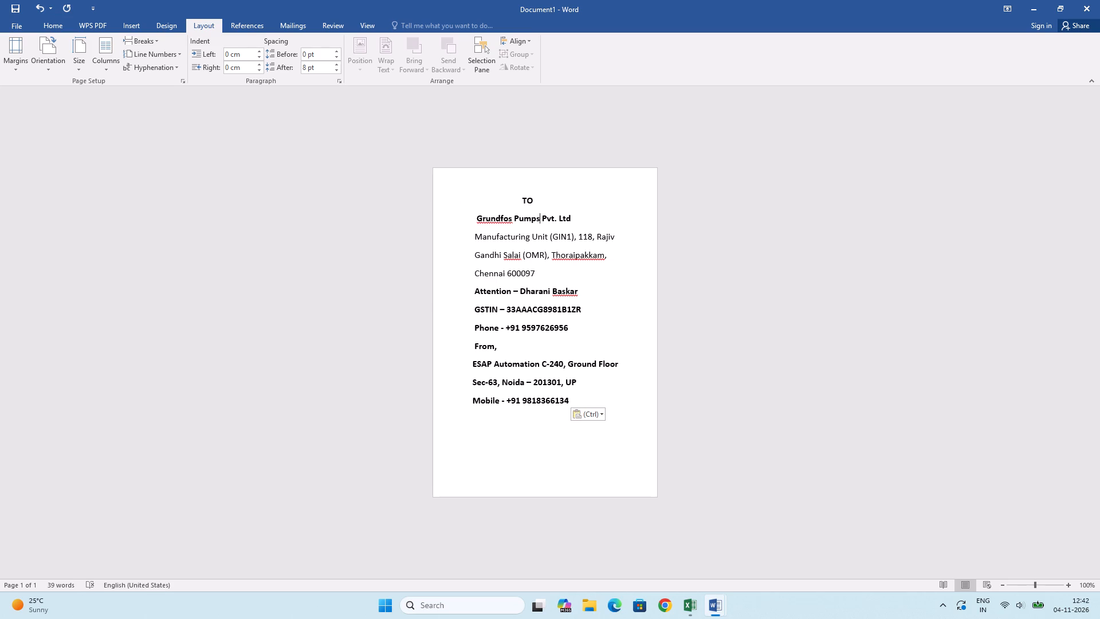
left_click(557, 218)
key("BackSpace")
key("BackSpace")
key("BackSpace")
key("BackSpace")
key("BackSpace")
key("BackSpace")
key("BackSpace")
key("BackSpace")
key("BackSpace")
key("BackSpace")
key("BackSpace")
key("BackSpace")
key("BackSpace")
key("BackSpace")
key("BackSpace")
key("BackSpace")
key("BackSpace")
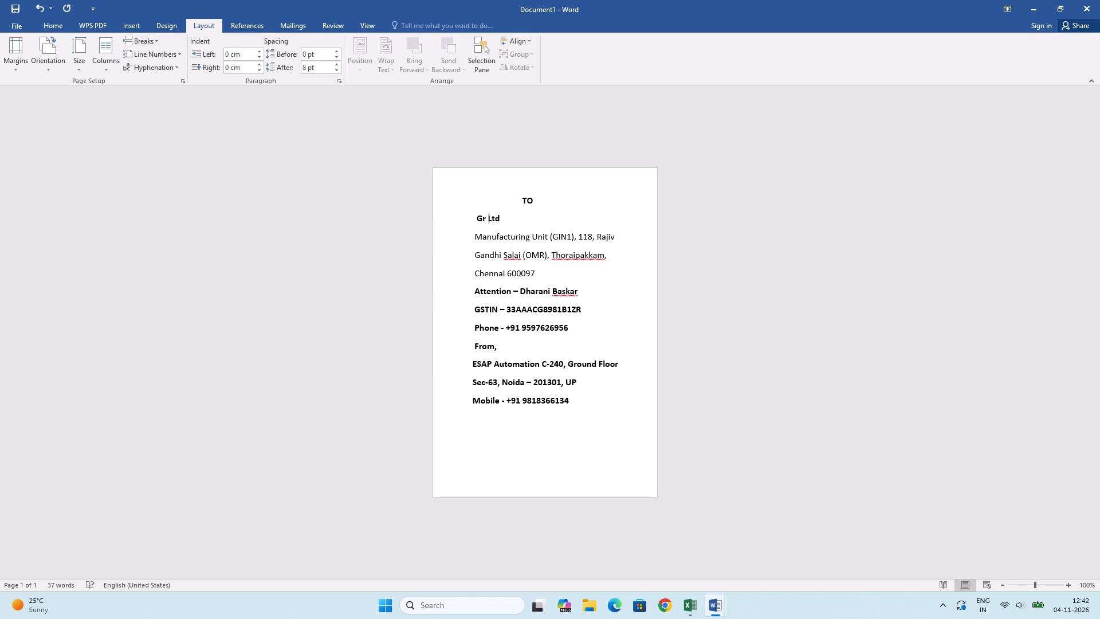
key("BackSpace")
key("BackSpace")
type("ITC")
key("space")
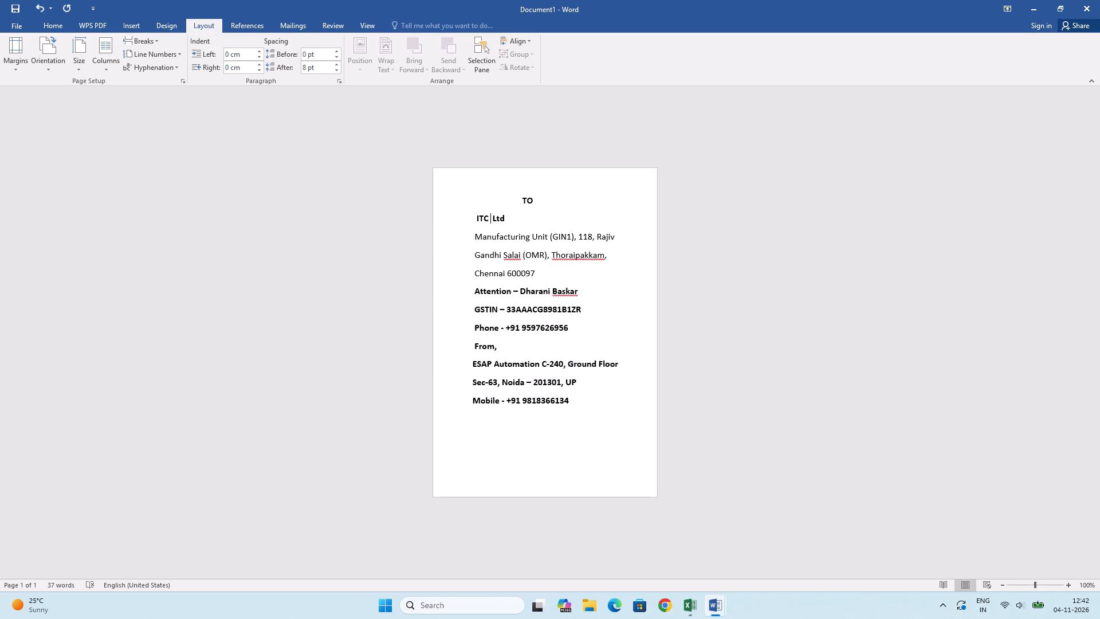
left_click(513, 218)
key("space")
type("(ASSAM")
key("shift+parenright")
left_click(503, 219)
key("BackSpace")
key("BackSpace")
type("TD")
left_click(585, 213)
Set the font size of the TO heading and the ITC LTD (ASSAM) line to 16.
left_click_drag(465, 210, 583, 218)
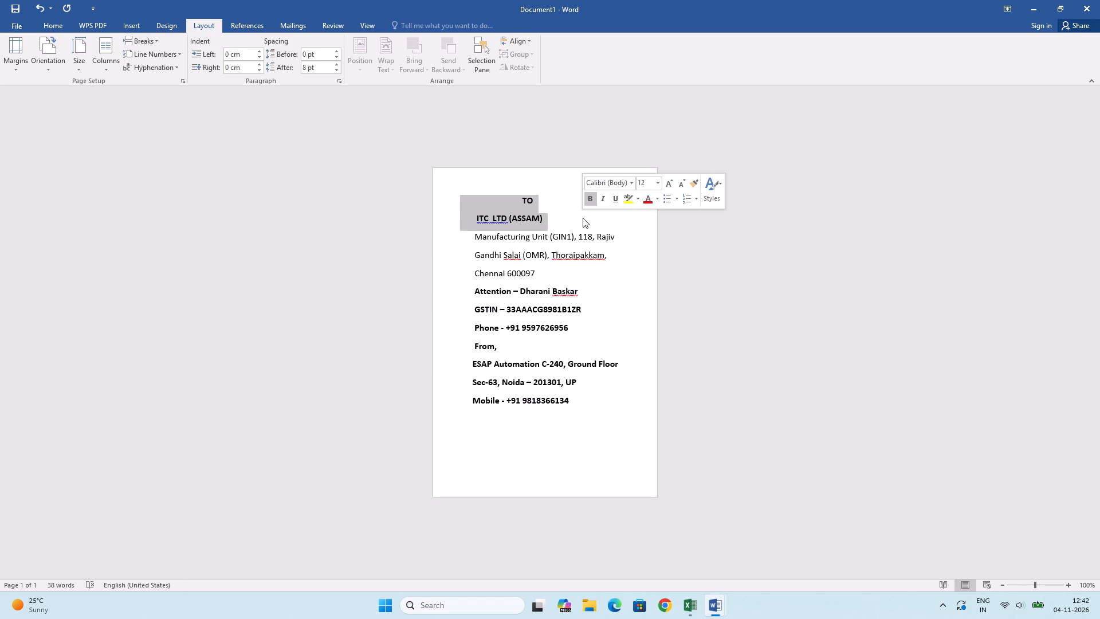
left_click(657, 186)
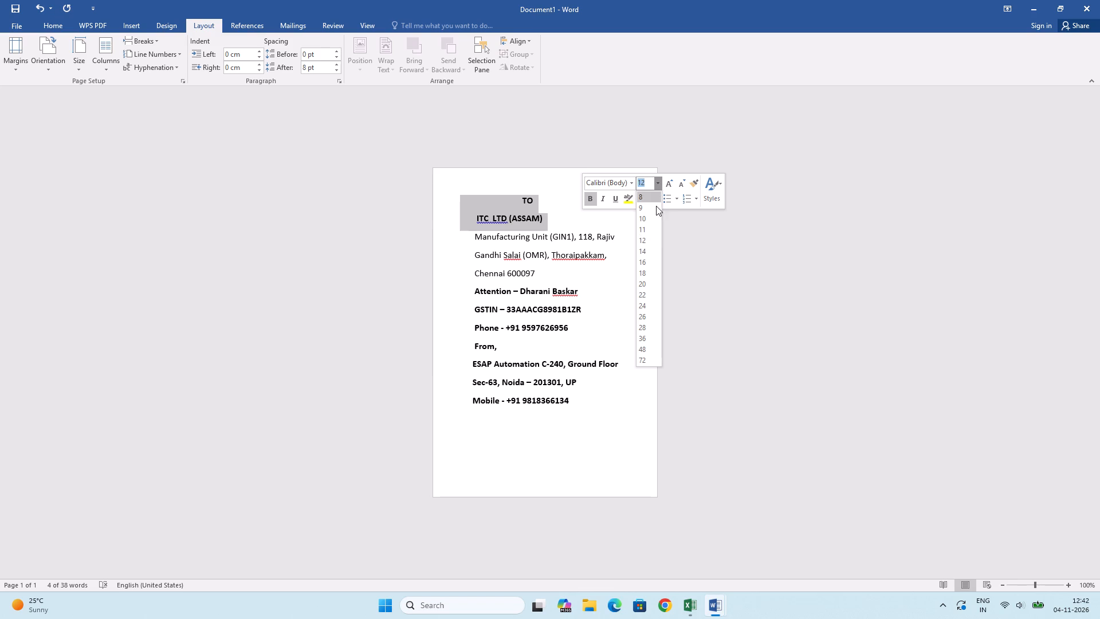
left_click(655, 265)
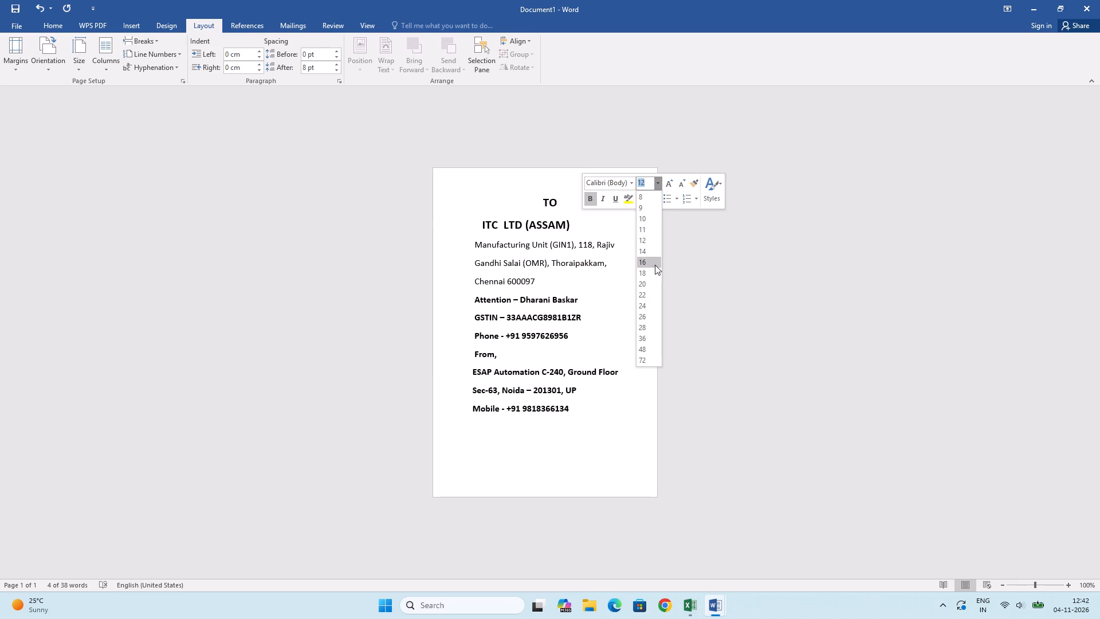
Remove nine leading spaces before the TO heading to bring it back toward the label's centre.
double_click(547, 204)
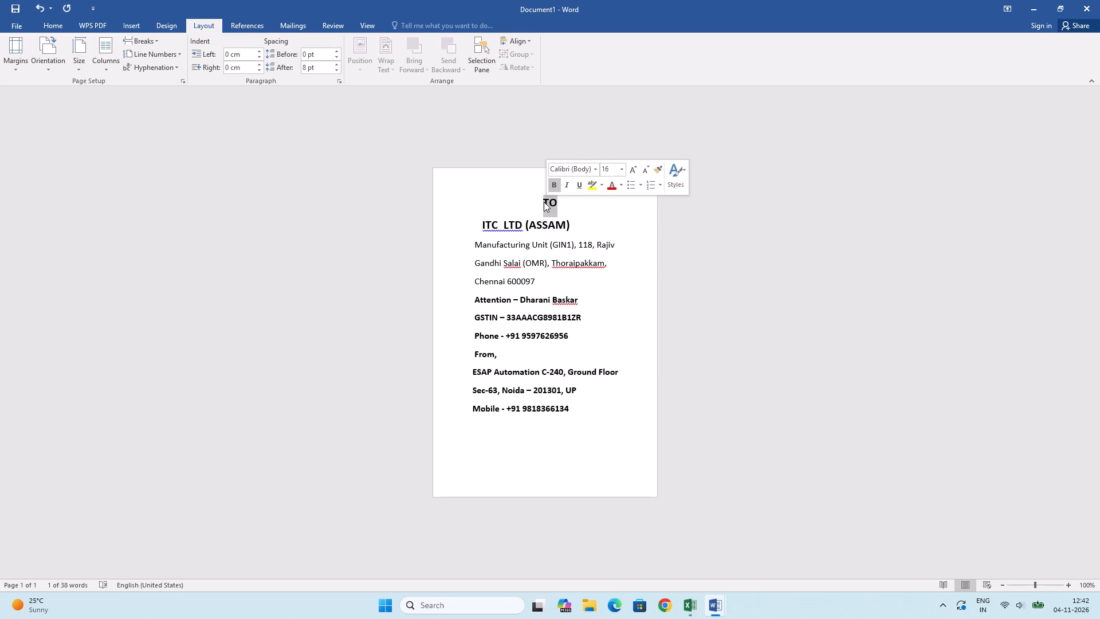
key("Left")
key("BackSpace")
key("BackSpace")
key("BackSpace")
key("BackSpace")
key("BackSpace")
key("BackSpace")
key("BackSpace")
key("BackSpace")
key("BackSpace")
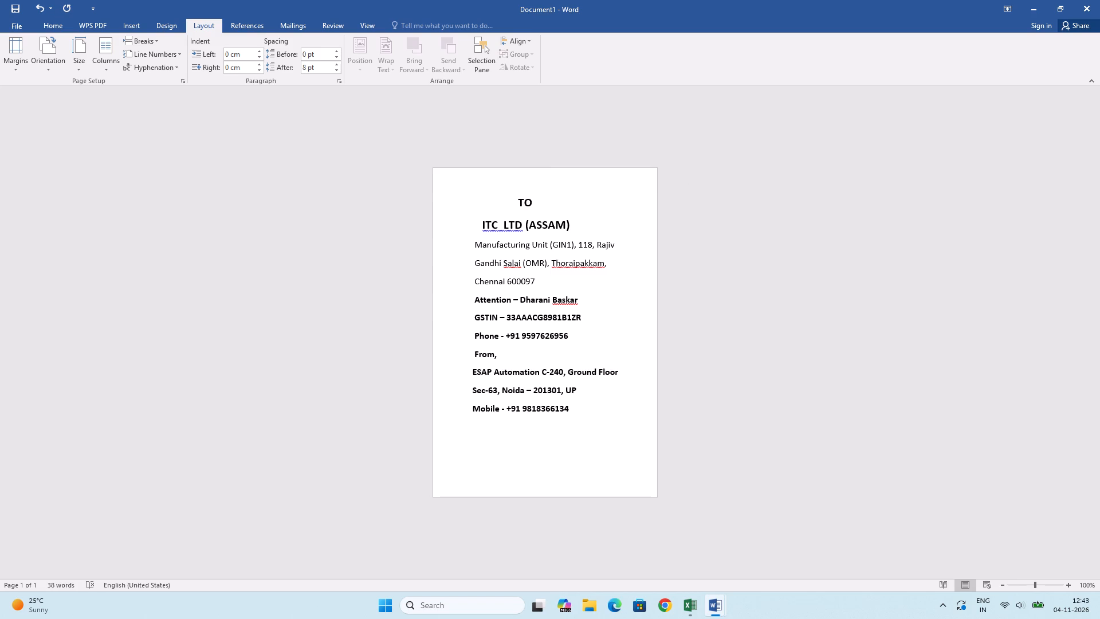
Replace the first address line under ITC LTD (ASSAM) with Personal Care Products Factory.
left_click(614, 245)
key("BackSpace")
key("BackSpace")
key("BackSpace")
key("BackSpace")
key("BackSpace")
key("BackSpace")
key("BackSpace")
key("BackSpace")
key("BackSpace")
key("BackSpace")
key("BackSpace")
key("BackSpace")
key("BackSpace")
key("BackSpace")
key("BackSpace")
key("BackSpace")
key("BackSpace")
key("BackSpace")
key("BackSpace")
key("BackSpace")
key("BackSpace")
key("BackSpace")
key("BackSpace")
key("BackSpace")
key("BackSpace")
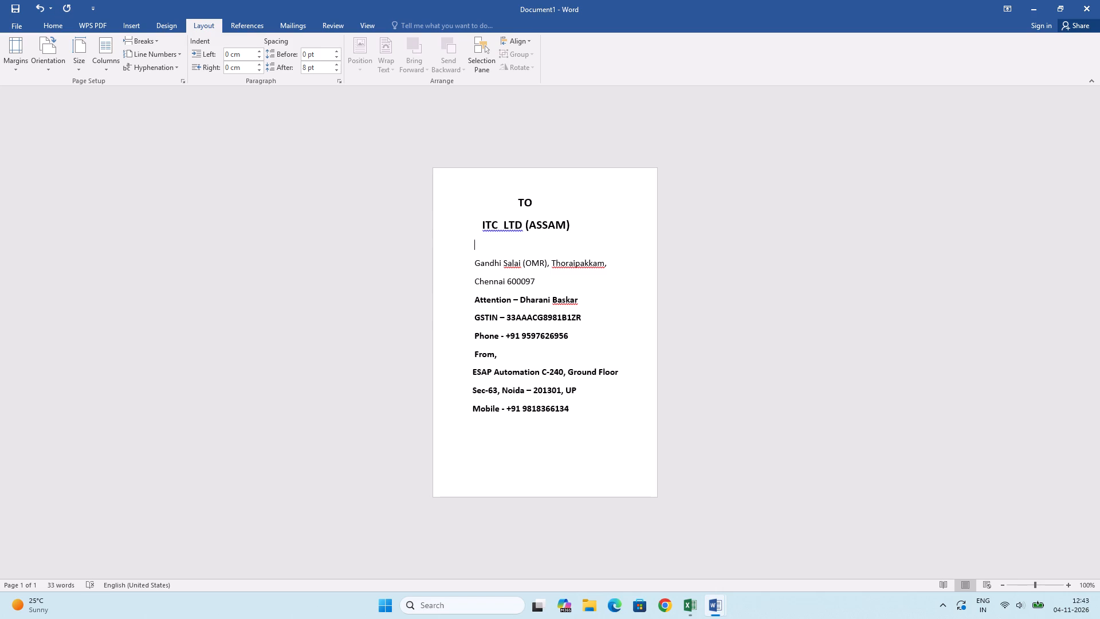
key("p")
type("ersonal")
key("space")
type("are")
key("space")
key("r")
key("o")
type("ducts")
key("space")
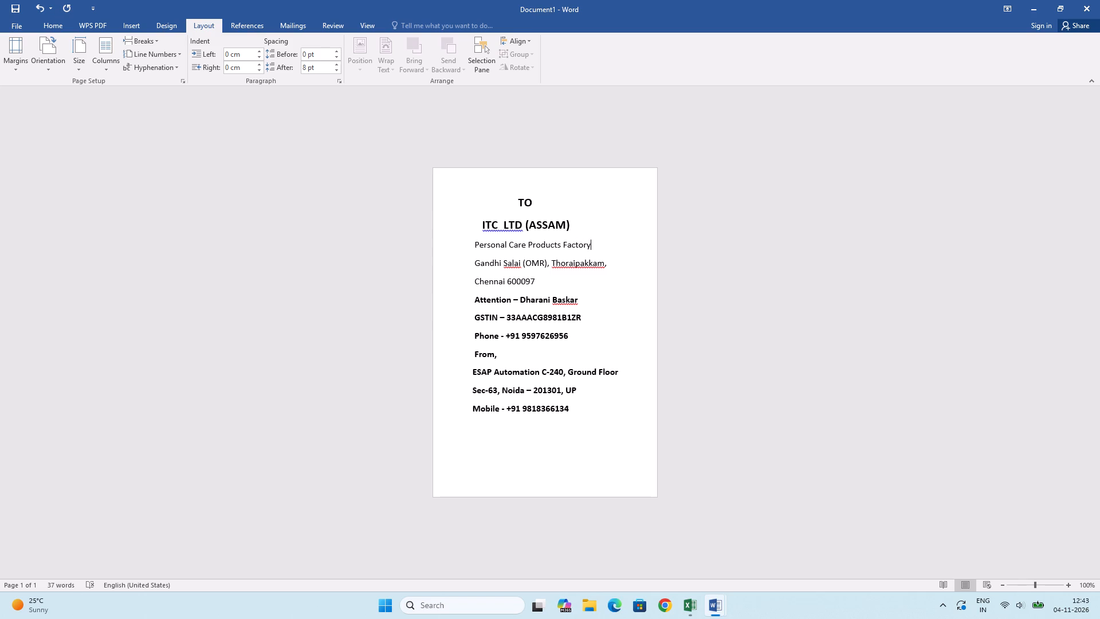
Replace the second line of the recipient's address with the factory's village and mouja, ending with a comma.
left_click(610, 263)
key("BackSpace")
key("BackSpace")
key("BackSpace")
key("BackSpace")
key("BackSpace")
key("BackSpace")
key("BackSpace")
key("BackSpace")
key("BackSpace")
key("BackSpace")
key("BackSpace")
key("BackSpace")
key("BackSpace")
key("BackSpace")
key("BackSpace")
key("BackSpace")
key("BackSpace")
key("BackSpace")
key("BackSpace")
key("BackSpace")
key("BackSpace")
key("BackSpace")
key("BackSpace")
key("BackSpace")
key("BackSpace")
key("BackSpace")
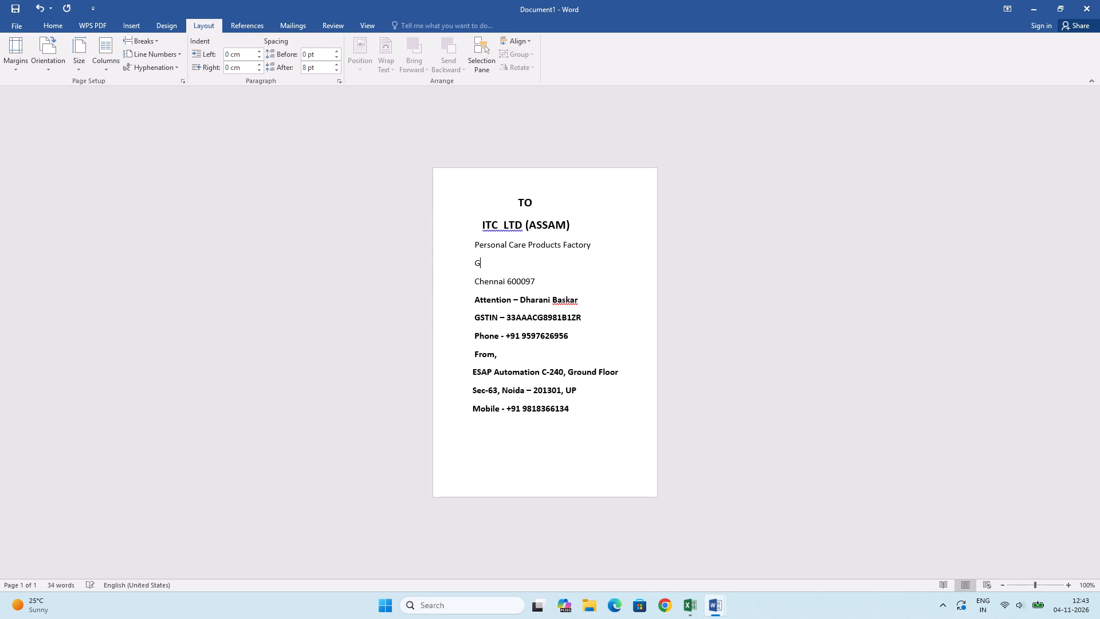
key("BackSpace")
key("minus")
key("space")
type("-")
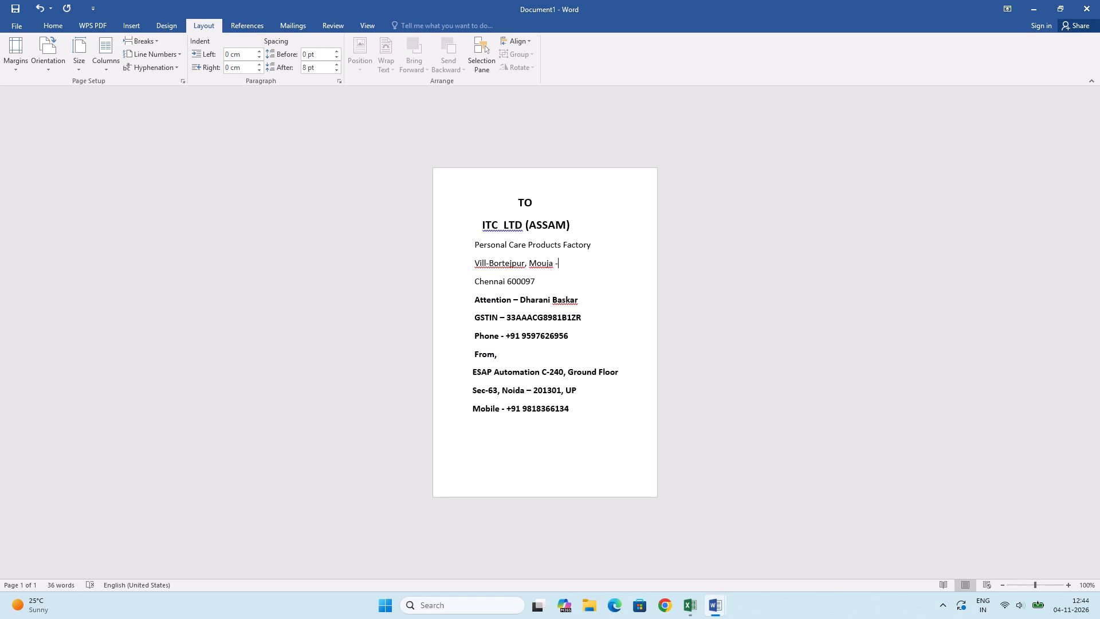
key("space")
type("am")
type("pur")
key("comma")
Replace the Chennai line with the factory's post office (P.O) and police station (P.S) localities.
left_click(539, 284)
key("BackSpace")
key("BackSpace")
key("BackSpace")
key("BackSpace")
key("BackSpace")
key("BackSpace")
key("BackSpace")
key("BackSpace")
key("BackSpace")
key("BackSpace")
key("BackSpace")
key("BackSpace")
key("BackSpace")
key("BackSpace")
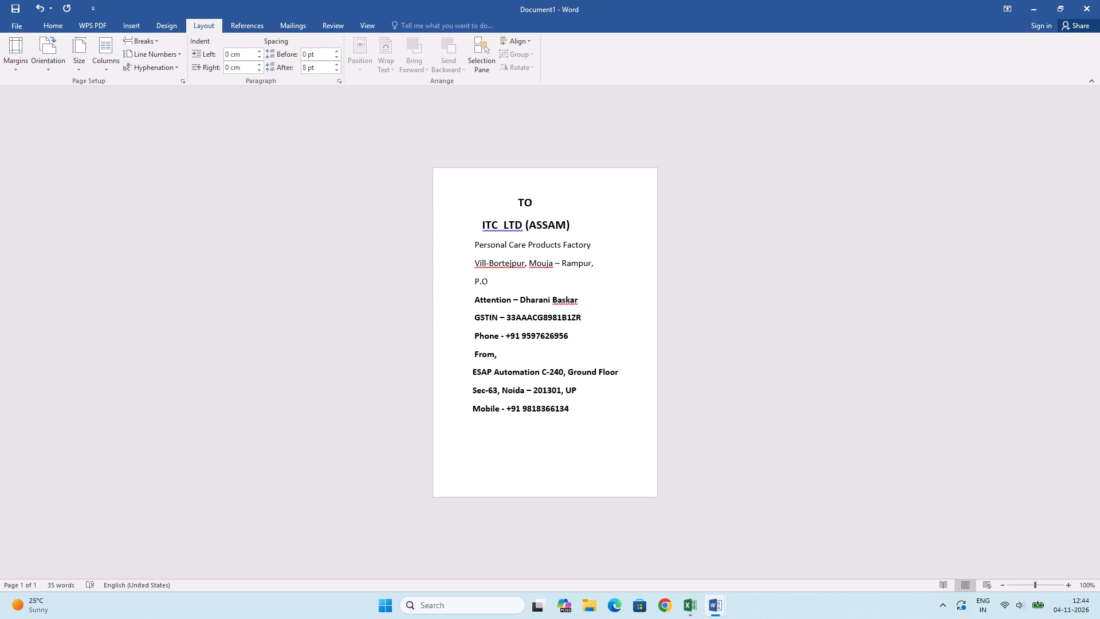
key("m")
key("BackSpace")
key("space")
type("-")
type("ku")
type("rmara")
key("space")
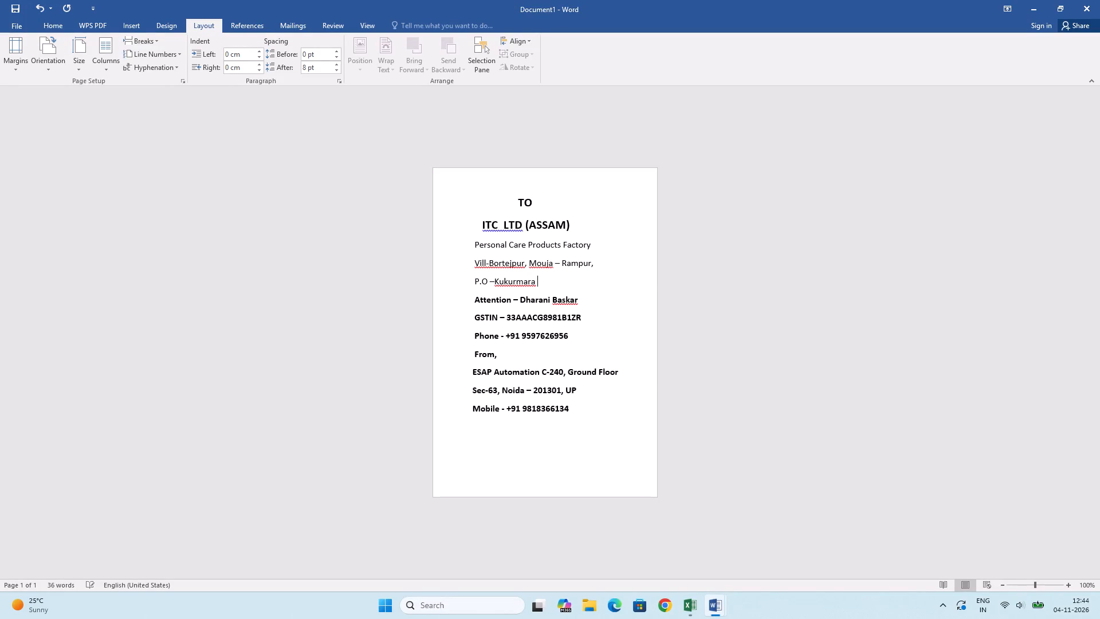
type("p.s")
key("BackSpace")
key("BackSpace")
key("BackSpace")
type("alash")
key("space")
Add an indented line below the P.O and P.S line, starting with Distt. and the factory's district name in title case.
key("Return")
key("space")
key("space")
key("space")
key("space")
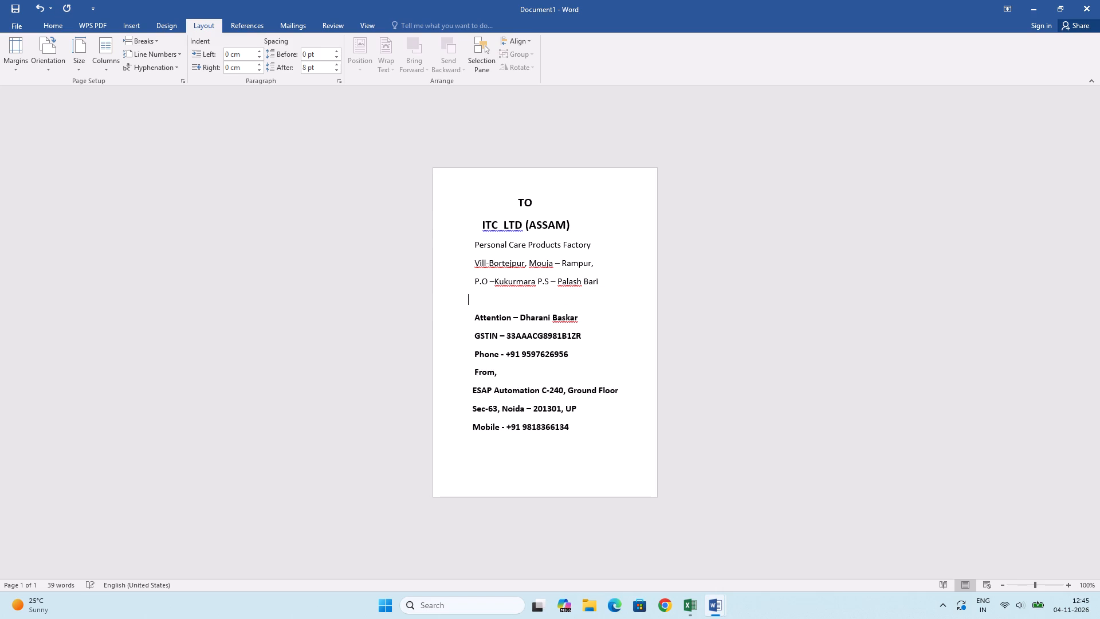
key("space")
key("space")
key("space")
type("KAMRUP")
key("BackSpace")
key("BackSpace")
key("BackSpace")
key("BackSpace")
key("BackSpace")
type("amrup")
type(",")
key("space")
Add (Rural) directly after the district name, followed by a comma.
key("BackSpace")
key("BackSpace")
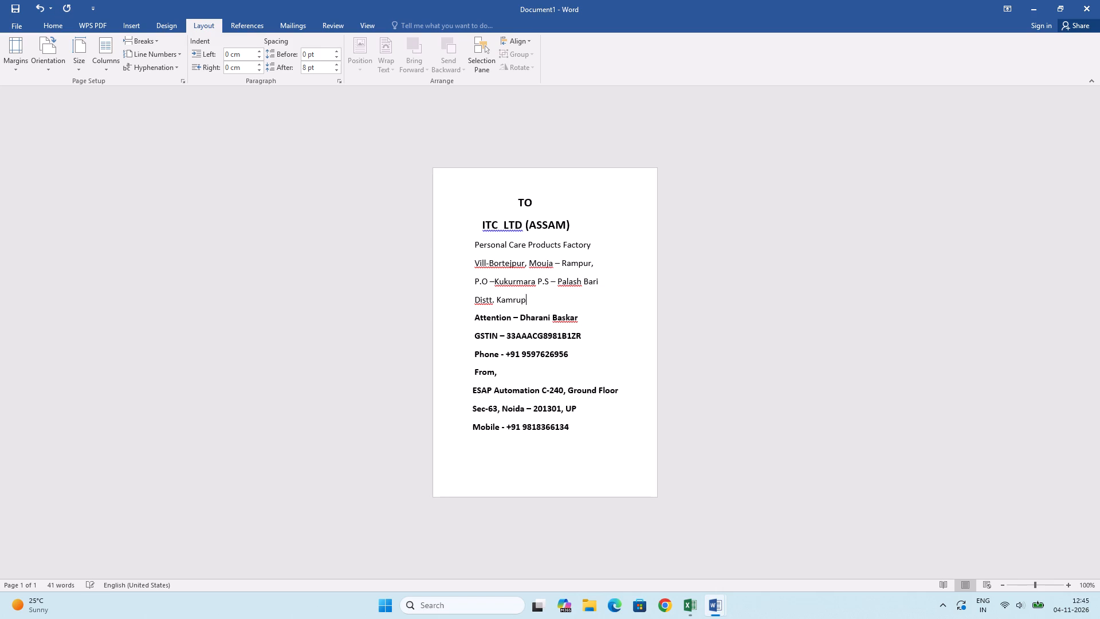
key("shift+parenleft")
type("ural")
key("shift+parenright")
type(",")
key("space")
Complete the district line with the state, Assam, a hyphen and the factory's postal code.
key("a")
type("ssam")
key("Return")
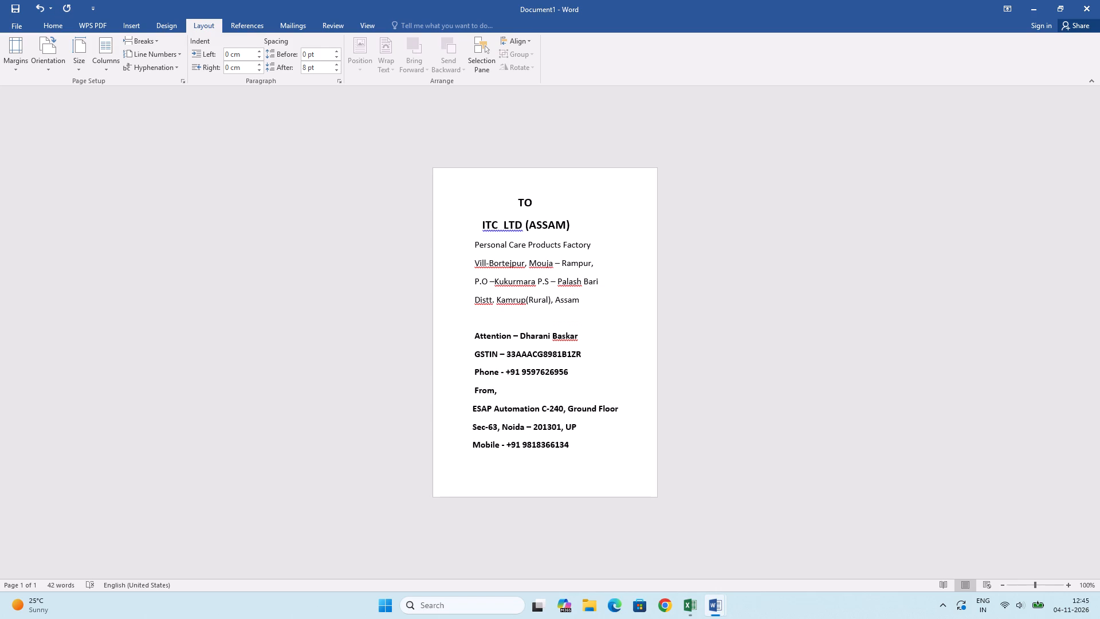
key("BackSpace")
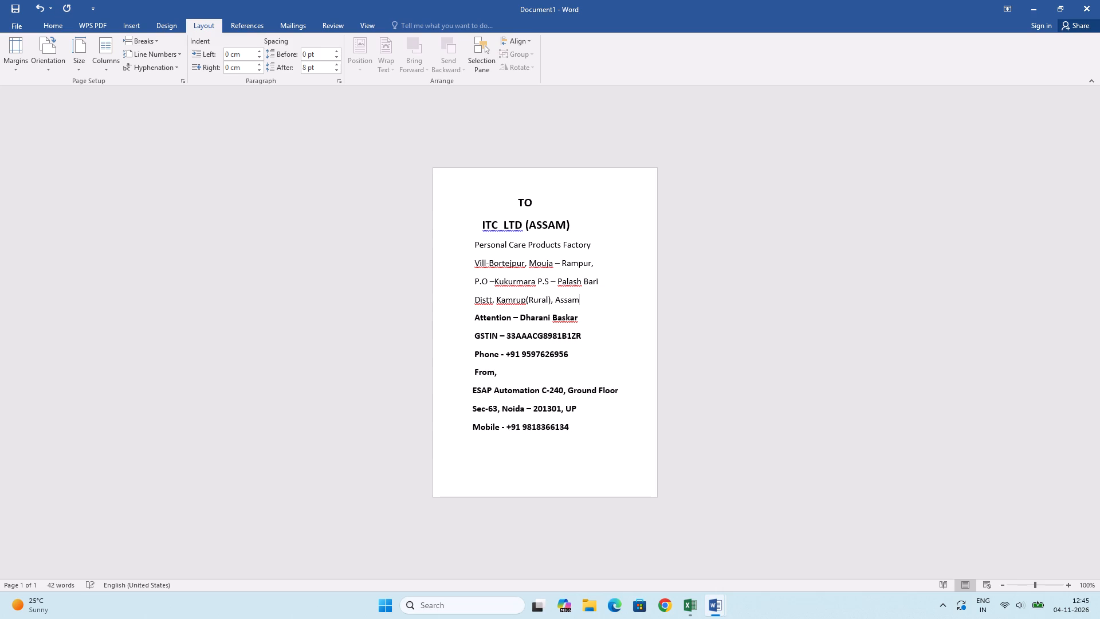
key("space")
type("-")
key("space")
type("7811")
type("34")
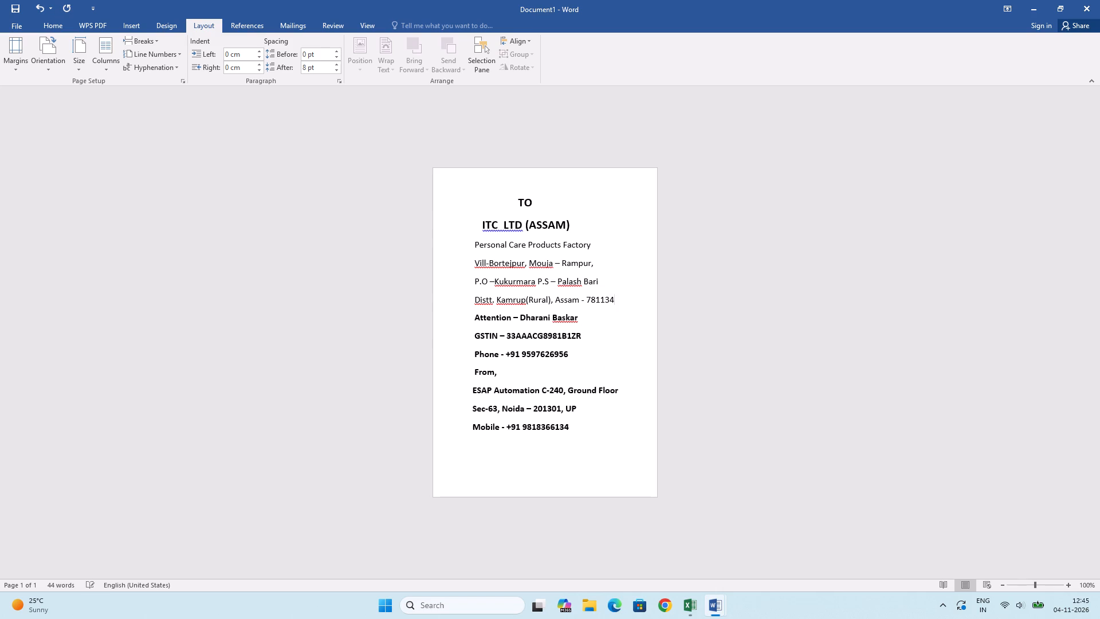
Replace the name on the Attention line with the Assam factory's contact person, including the title Mr.
left_click(576, 318)
Replace the name on the Attention line with the Assam factory's contact person, preceded by the title Mr.
key("BackSpace")
key("BackSpace")
key("BackSpace")
key("BackSpace")
key("BackSpace")
key("BackSpace")
key("BackSpace")
key("BackSpace")
key("BackSpace")
key("BackSpace")
key("BackSpace")
key("BackSpace")
key("BackSpace")
key("BackSpace")
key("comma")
key("BackSpace")
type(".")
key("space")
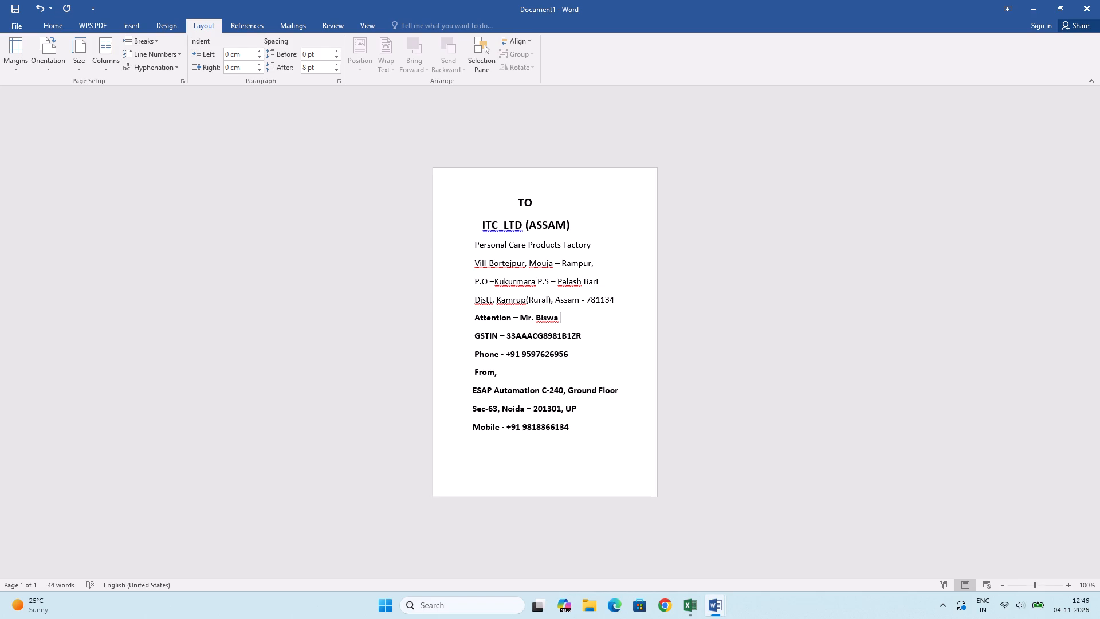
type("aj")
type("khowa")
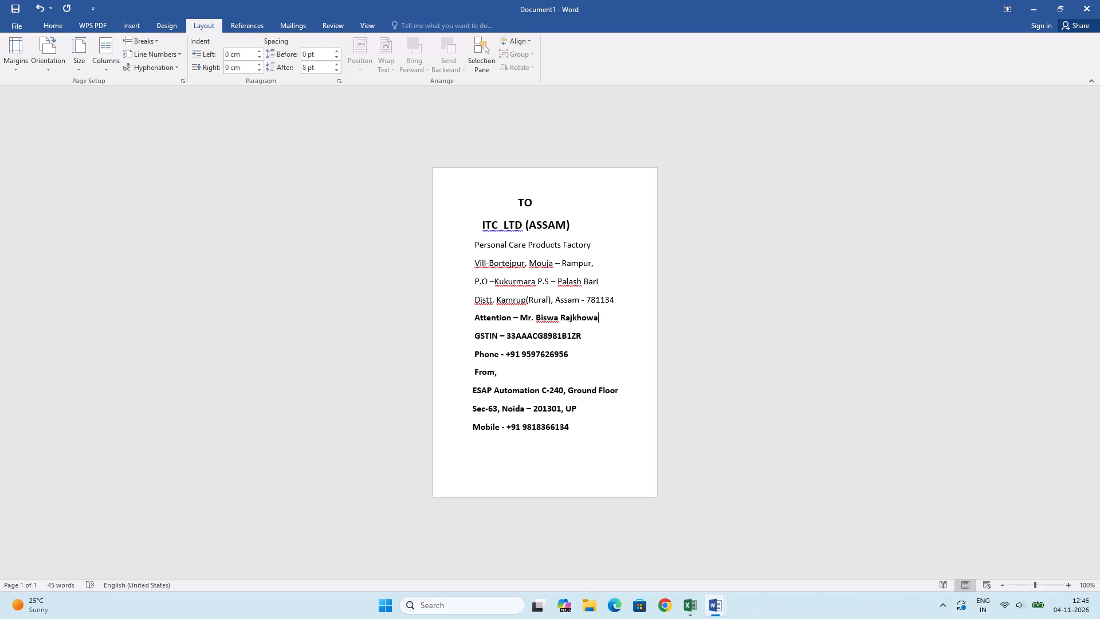
Replace the old tax number on the GSTIN line with the Assam factory's GSTIN, keeping the label and dash.
left_click(582, 335)
key("BackSpace")
key("BackSpace")
key("BackSpace")
key("BackSpace")
key("BackSpace")
key("BackSpace")
key("BackSpace")
key("BackSpace")
key("BackSpace")
key("BackSpace")
key("BackSpace")
key("BackSpace")
key("BackSpace")
key("BackSpace")
key("BackSpace")
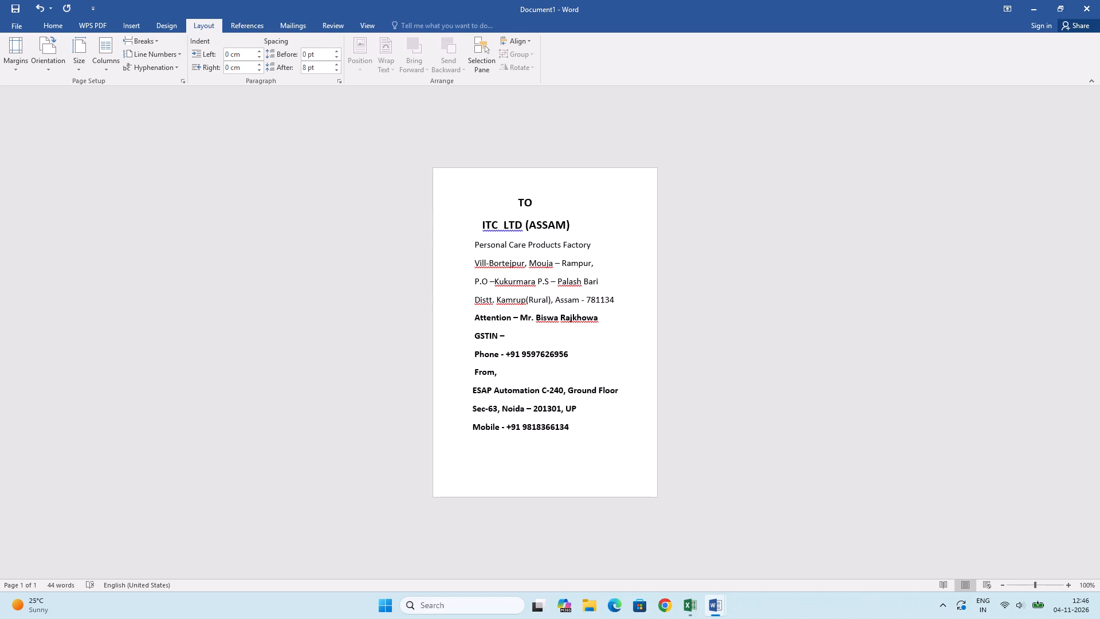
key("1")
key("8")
Complete the GSTIN line with the remaining characters of the Assam factory's tax number.
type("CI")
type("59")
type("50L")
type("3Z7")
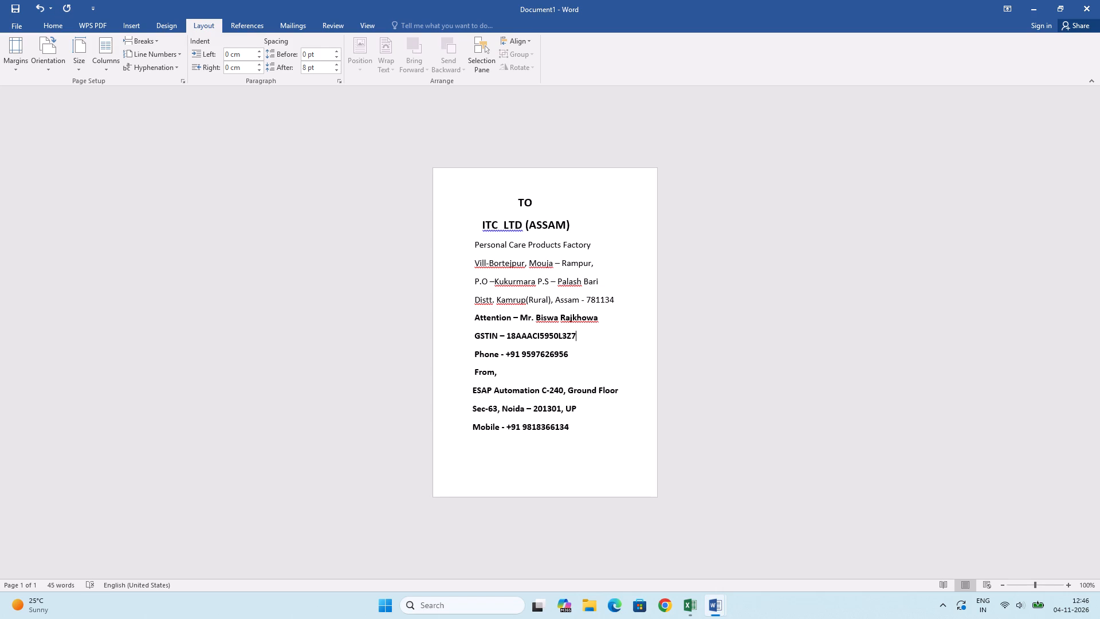
Clear the old number on the recipient's Phone line, starting from its last digits.
left_click(573, 354)
key("BackSpace")
key("BackSpace")
key("BackSpace")
key("BackSpace")
key("BackSpace")
key("BackSpace")
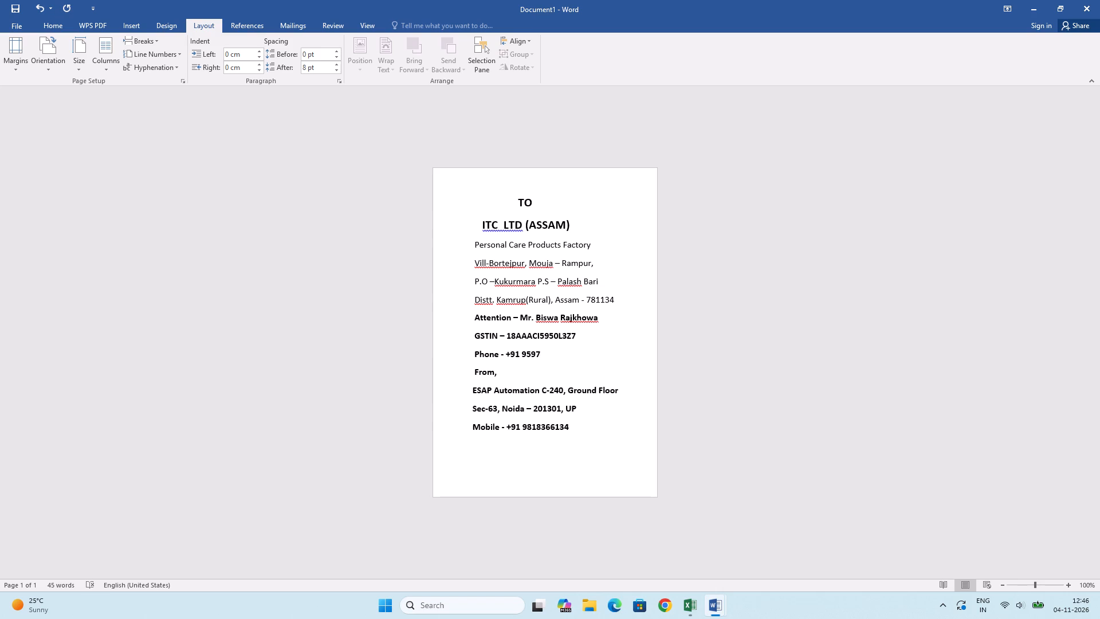
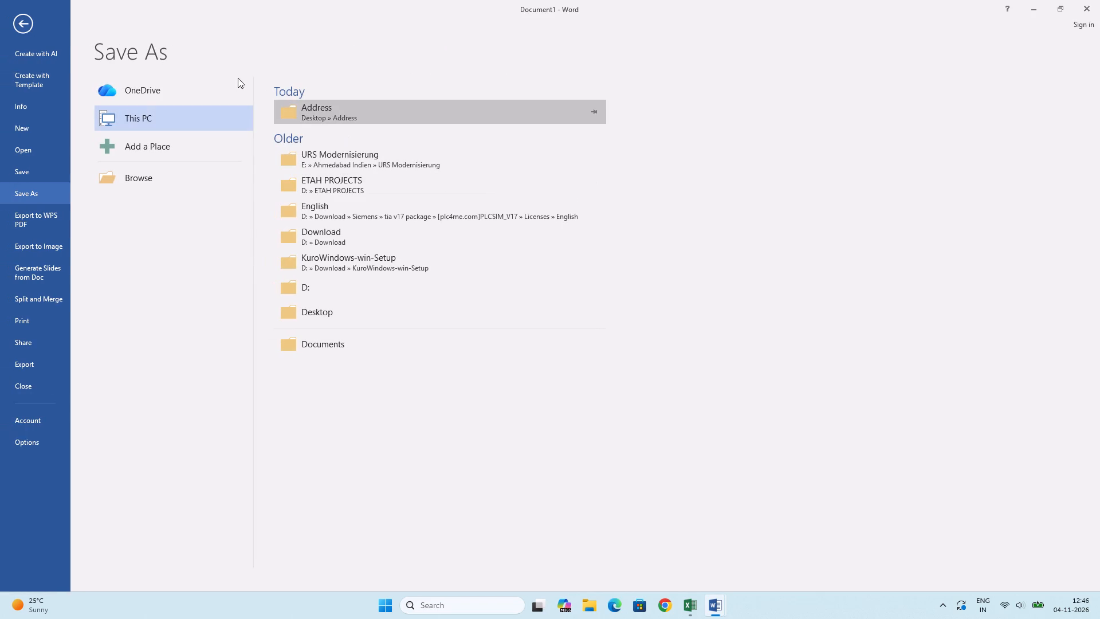
Save the shipping label as a Word document named ITC ASSAM in the Address folder on the Desktop.
double_click(331, 115)
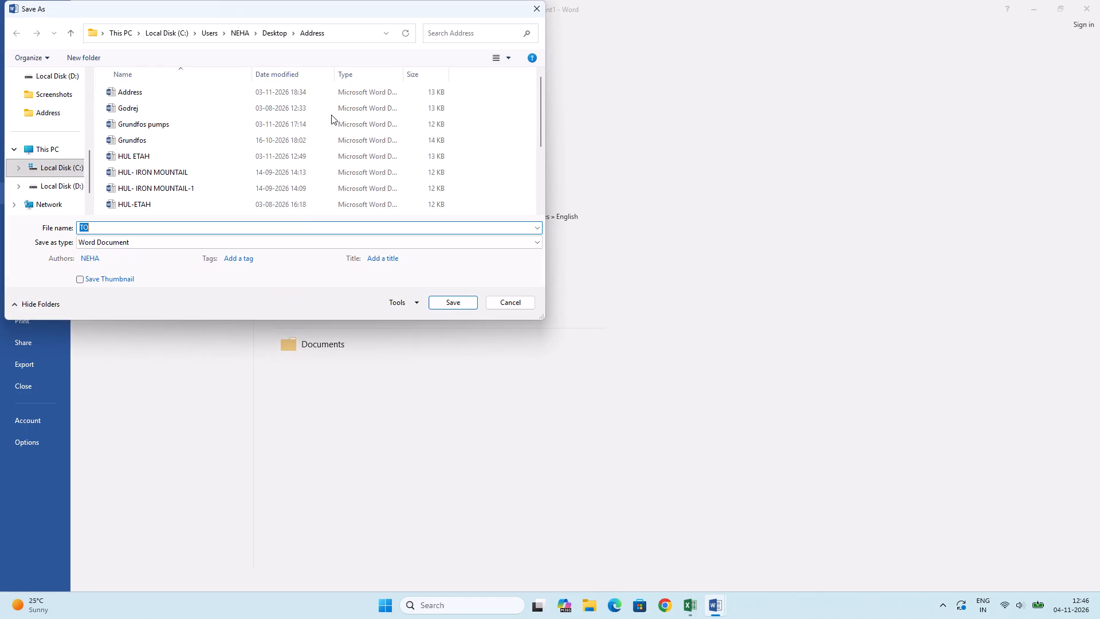
key("BackSpace")
type("ITC")
key("space")
type("ASSAM")
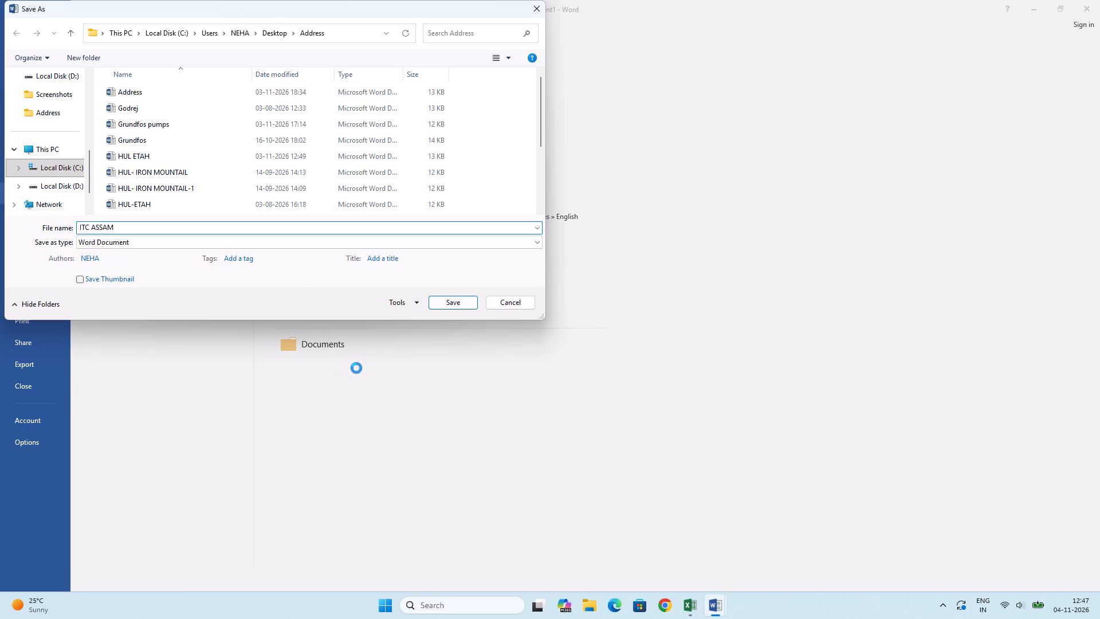
left_click(450, 302)
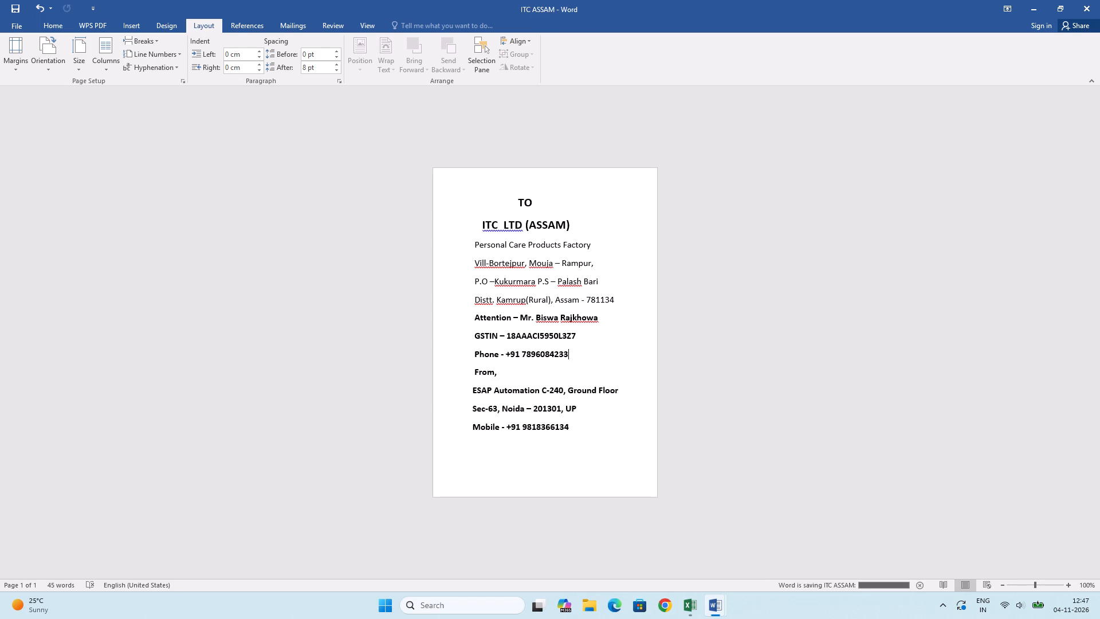
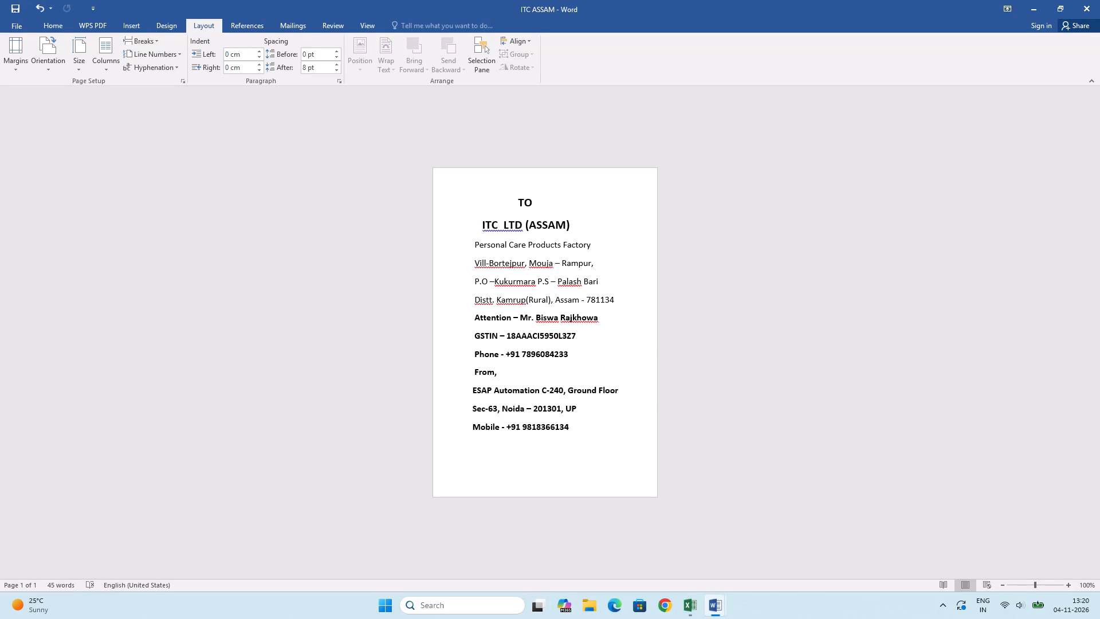
Search the computer for KURO and open the Kuro app.
left_click(468, 603)
type("KURO")
left_click(659, 251)
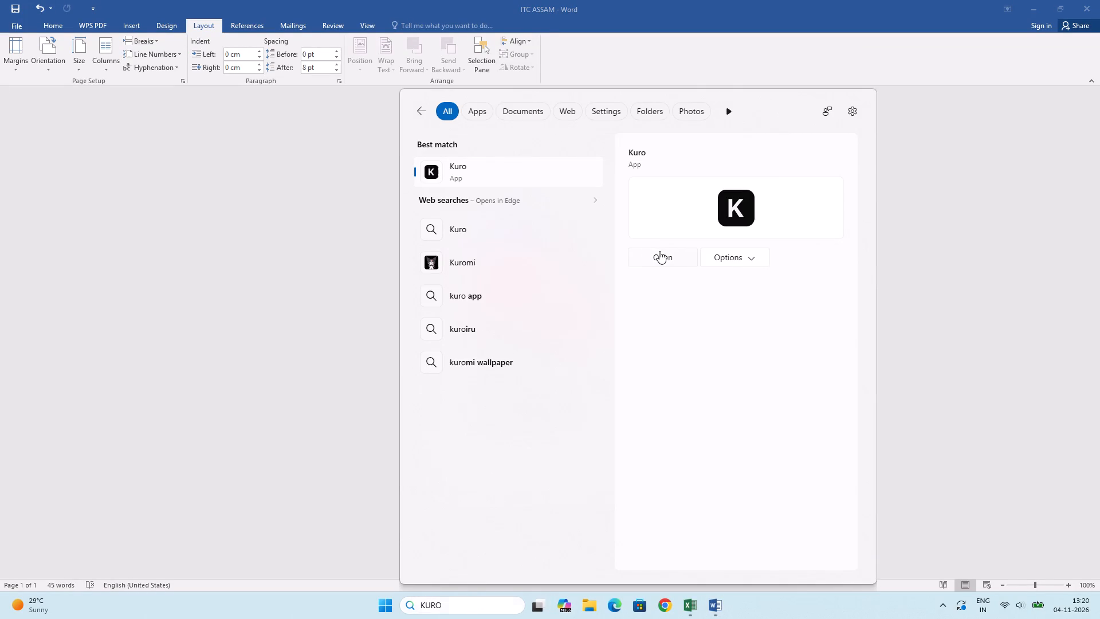
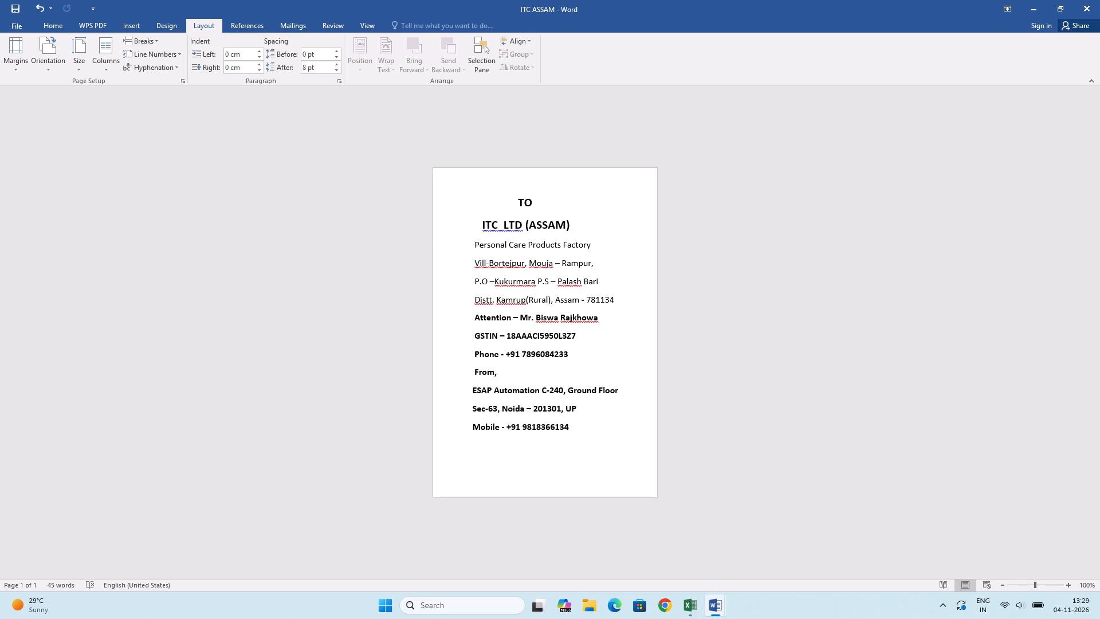
Print one copy of the ITC ASSAM shipping label on the TSC TE210 printer at 4 x 6 size.
key("ctrl+p")
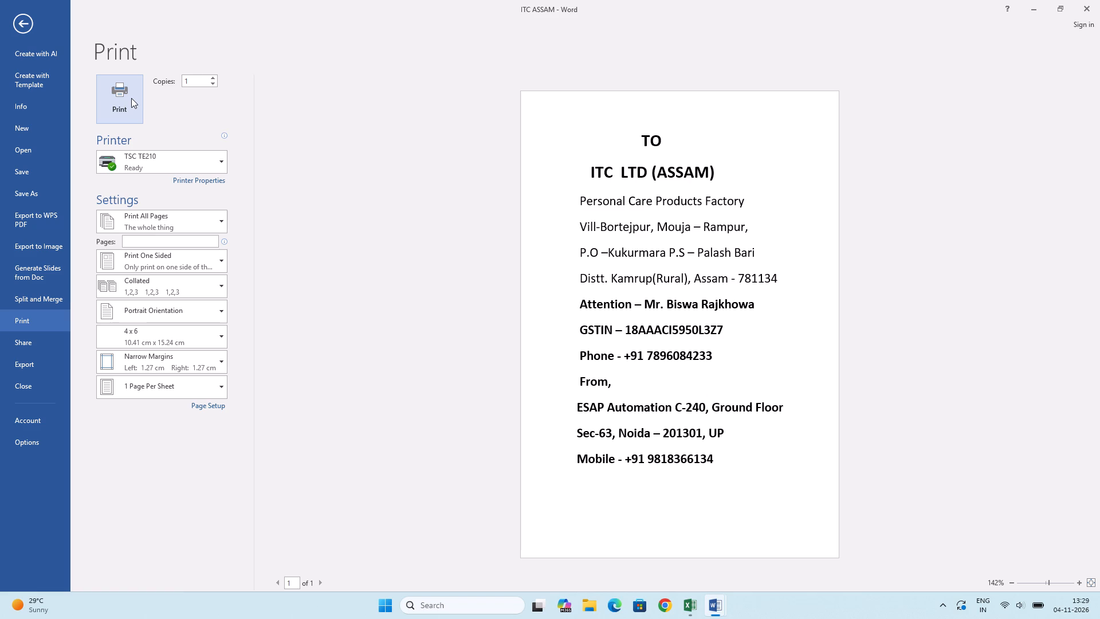
left_click(131, 98)
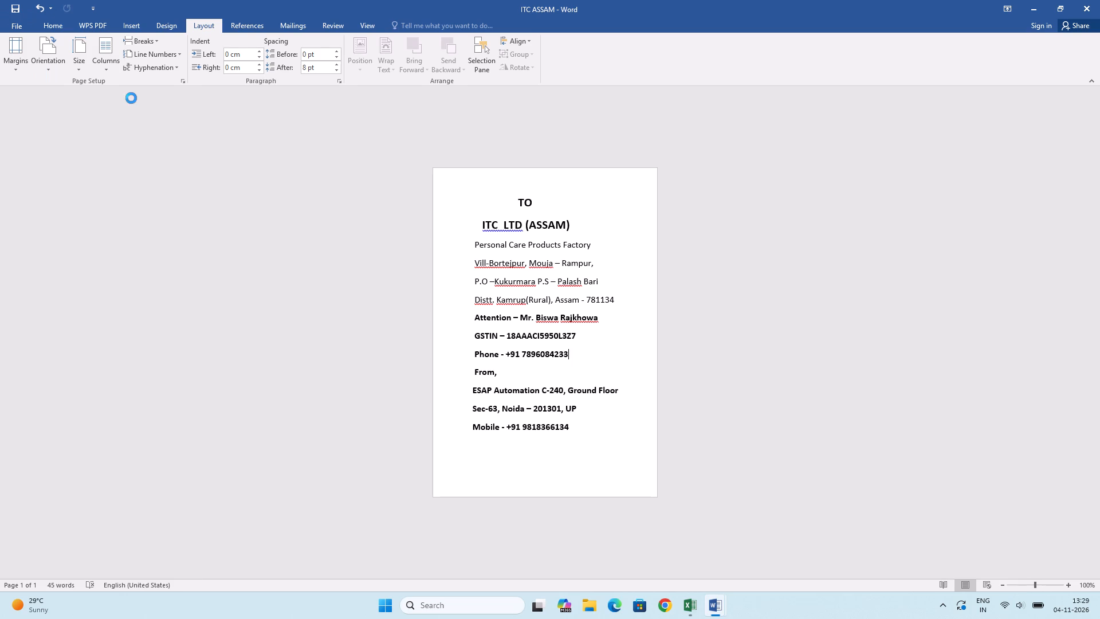
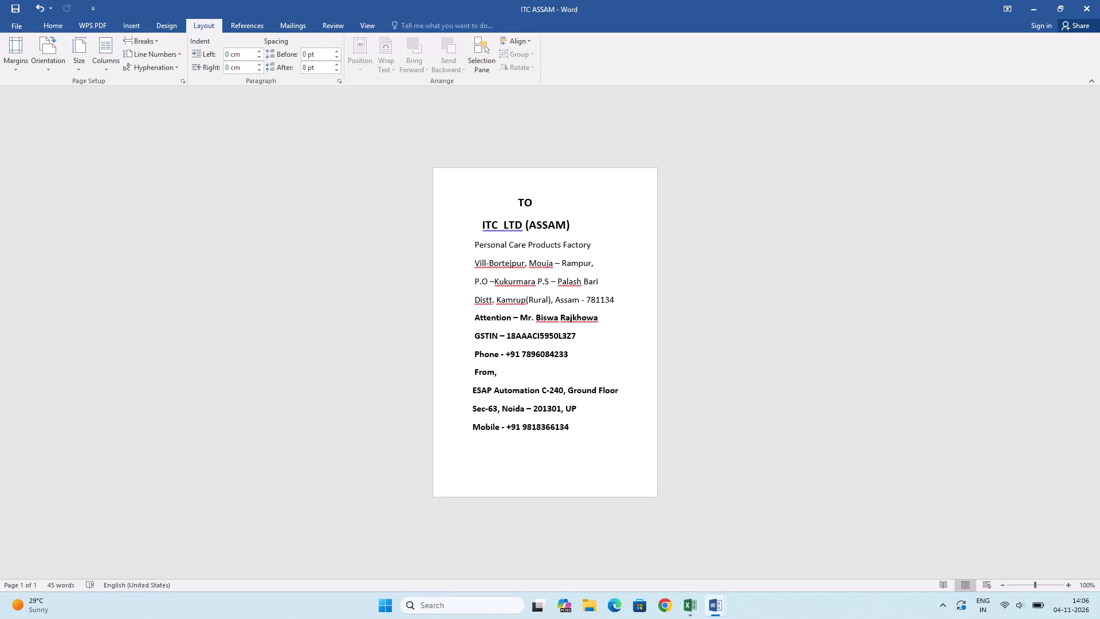
Search the computer for the Kuro app and open it.
left_click(433, 604)
type("KURO")
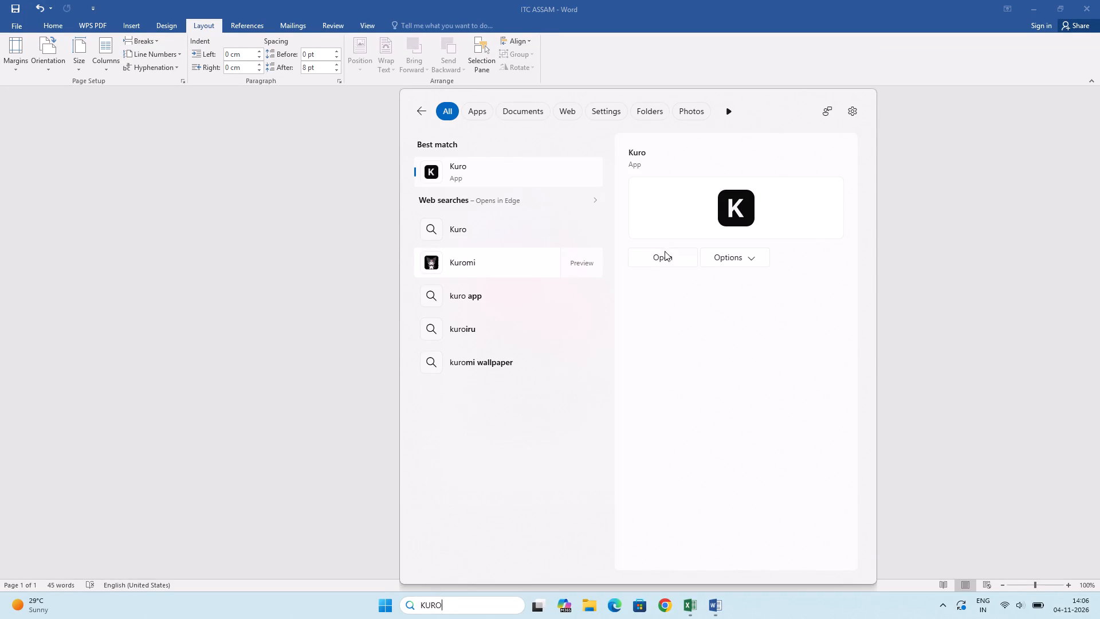
left_click(664, 258)
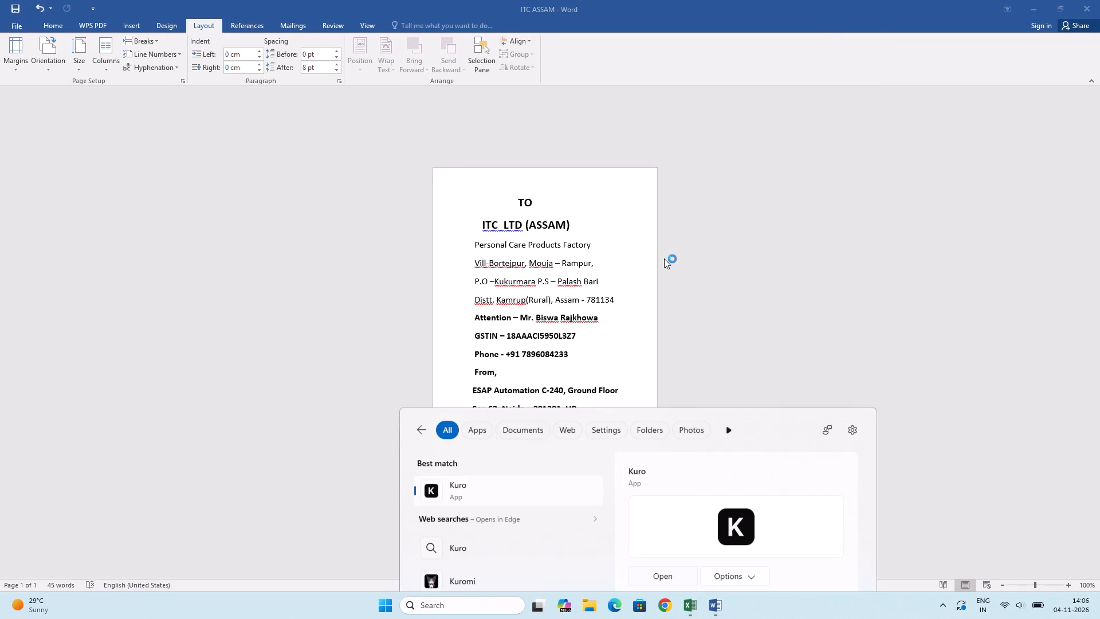
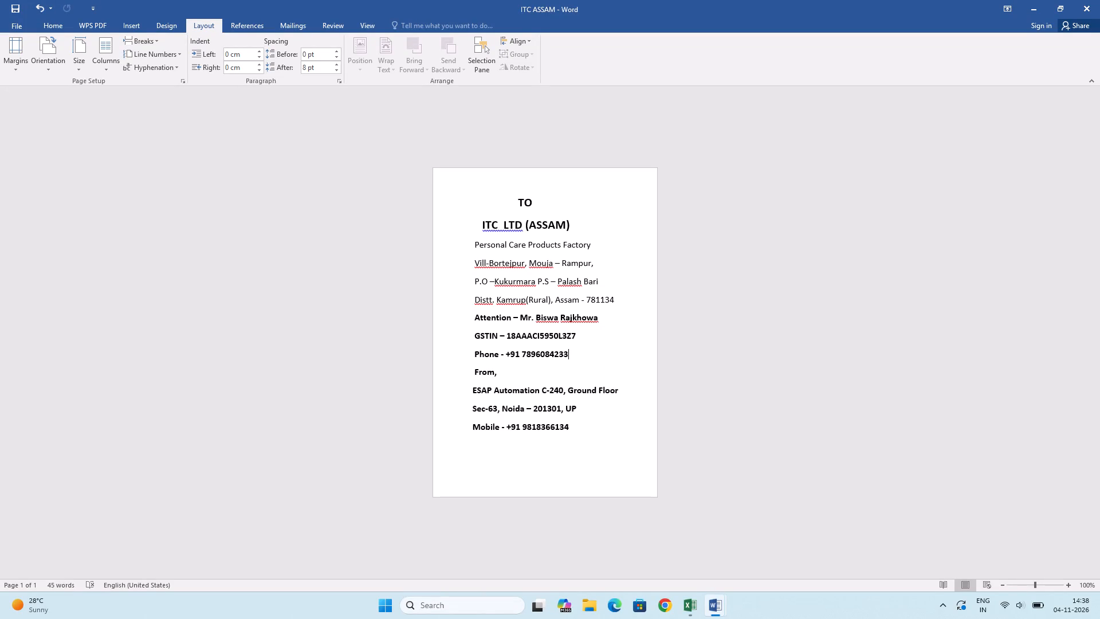
Copy the entire text of the ITC ASSAM label and create a new blank document.
left_click_drag(497, 189, 602, 430)
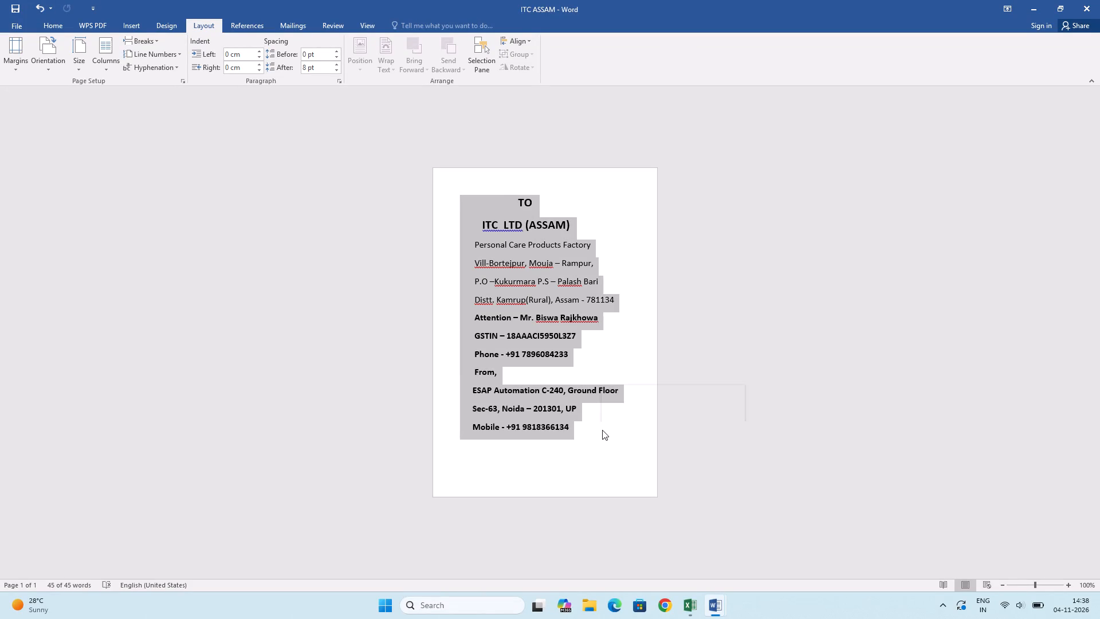
key("ctrl+c")
left_click(16, 28)
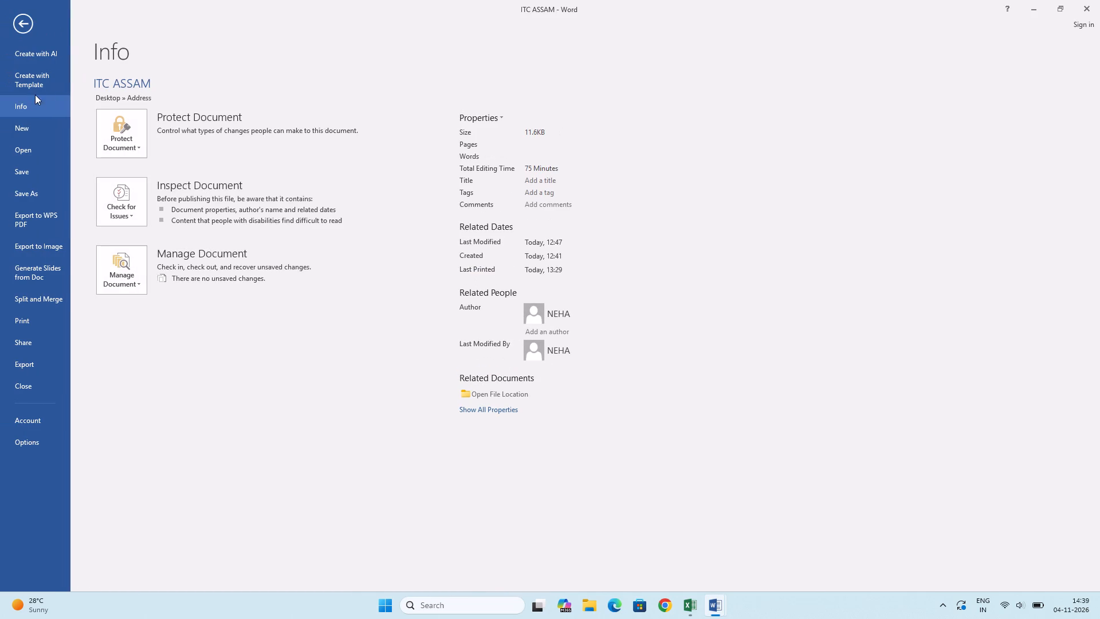
left_click(32, 131)
left_click(163, 148)
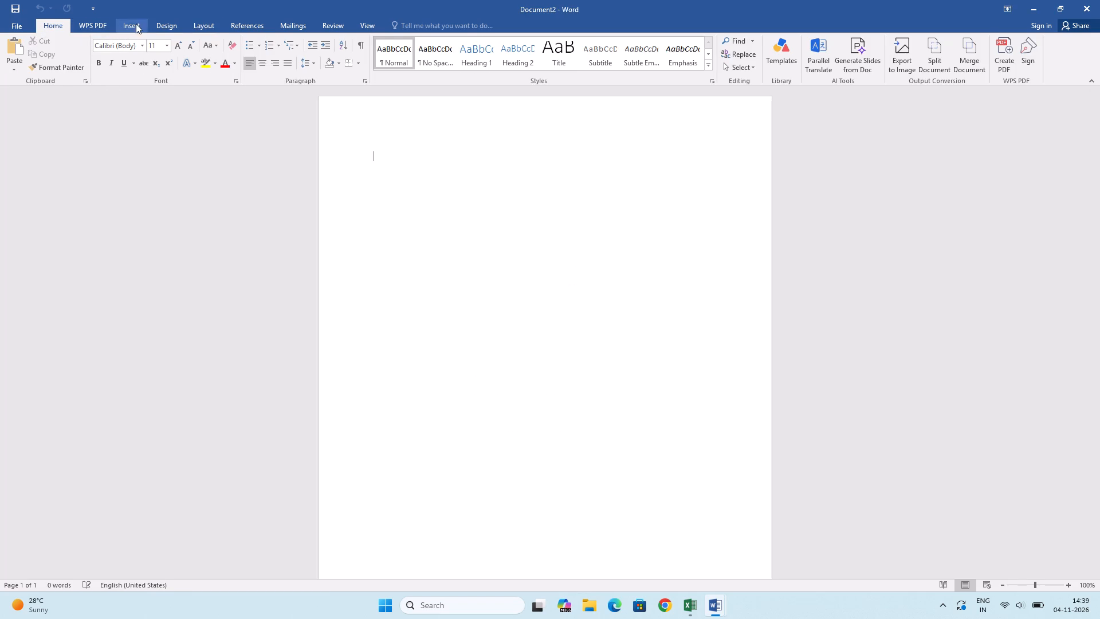
Set the new document to the 4 x 6 page size with Narrow margins.
left_click(196, 22)
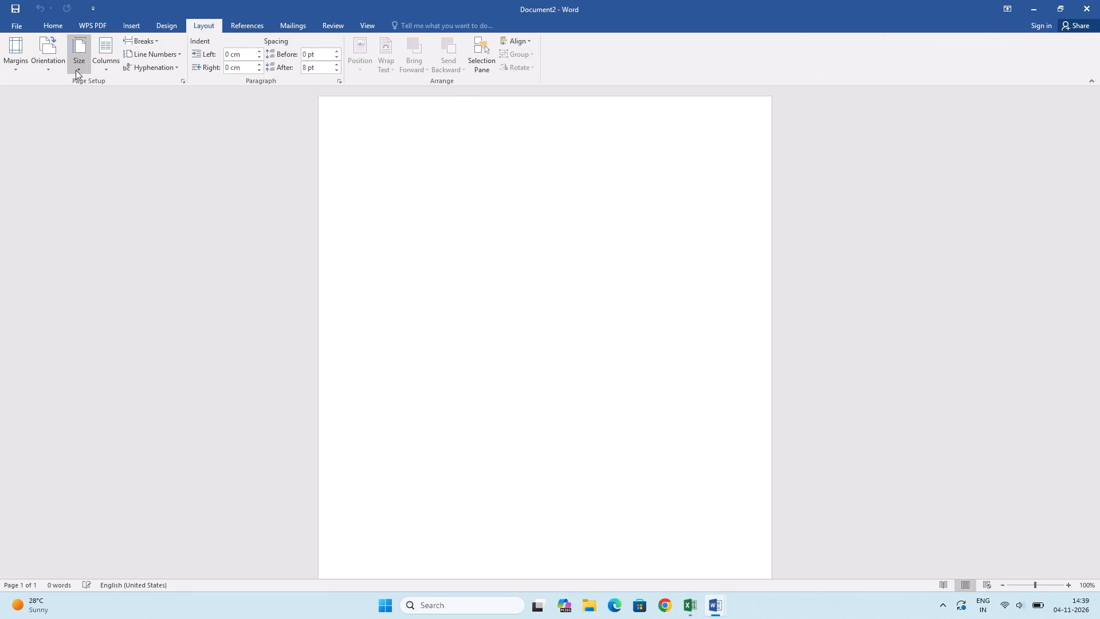
left_click(77, 70)
left_click(111, 129)
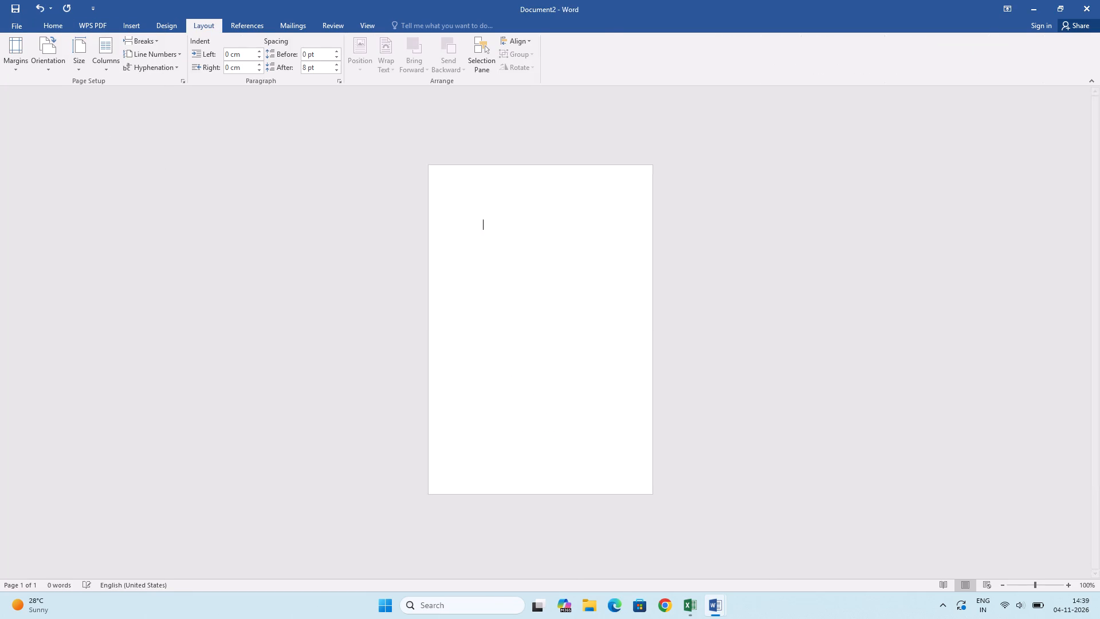
left_click(17, 63)
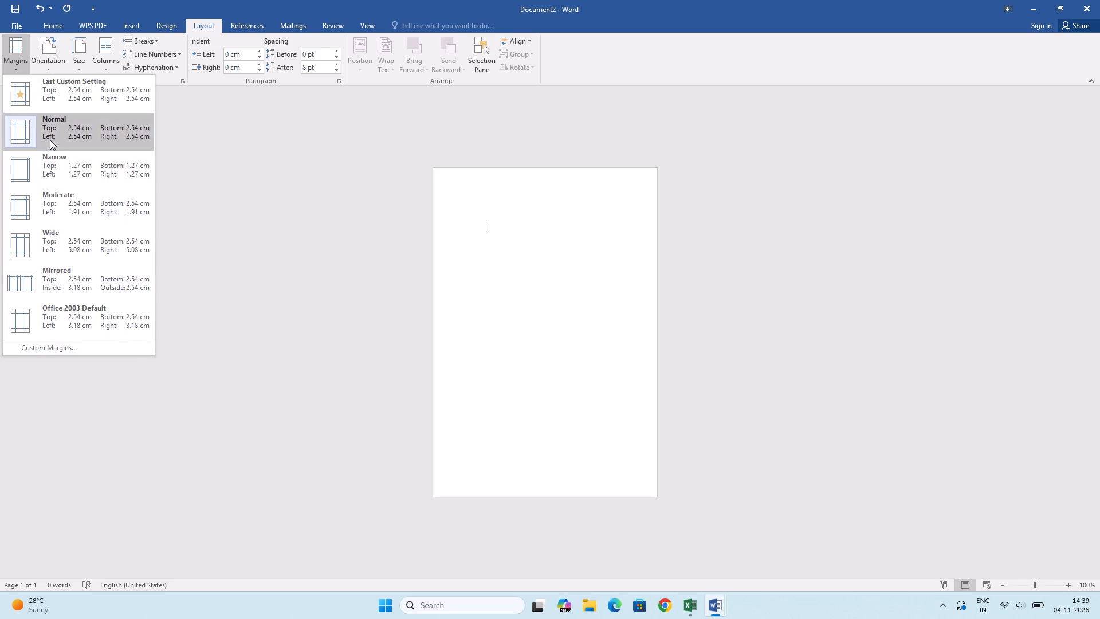
left_click(51, 166)
Paste the copied label text into the new document.
key("ctrl+v")
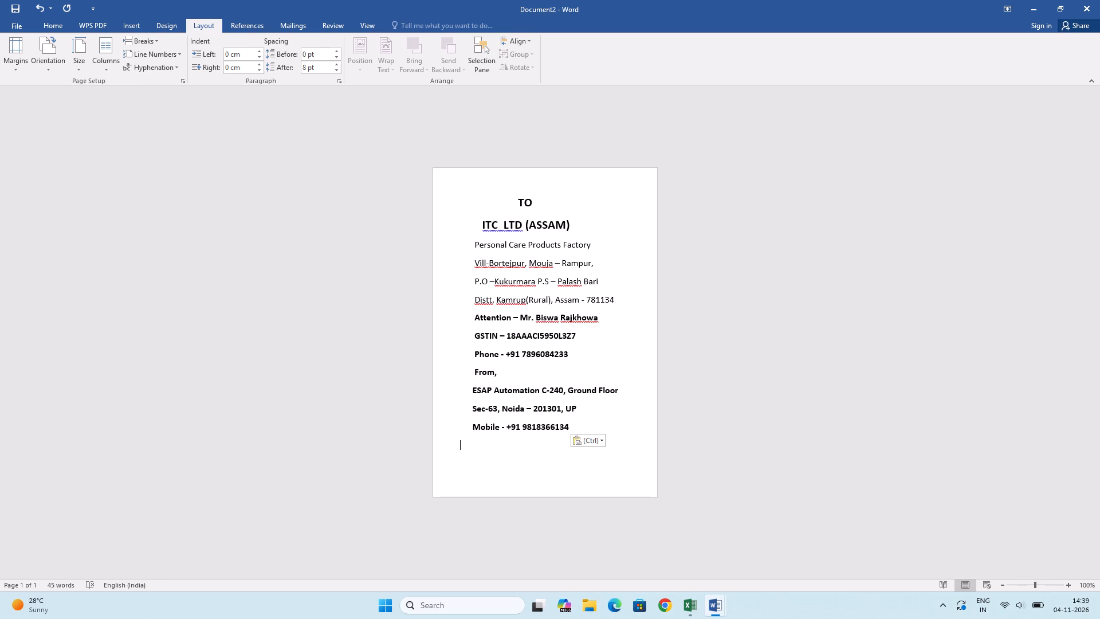
Replace the ITC LTD (ASSAM) heading under TO with the new recipient's name.
left_click(583, 224)
key("BackSpace")
key("BackSpace")
key("BackSpace")
key("BackSpace")
key("BackSpace")
key("BackSpace")
key("BackSpace")
key("BackSpace")
key("BackSpace")
key("BackSpace")
key("BackSpace")
key("BackSpace")
key("BackSpace")
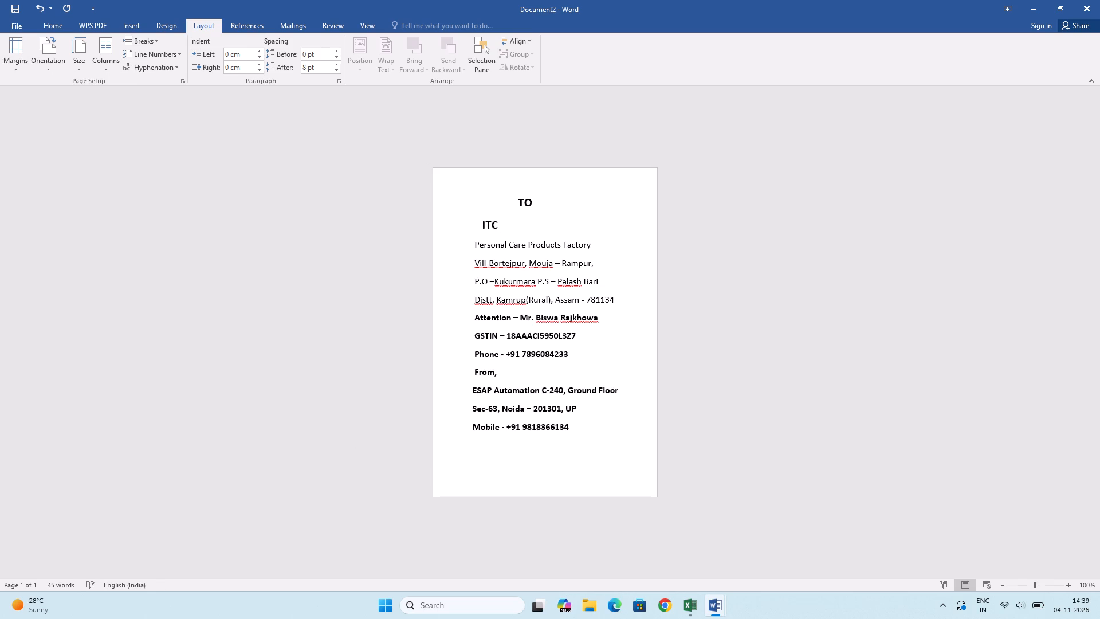
key("BackSpace")
key("BackSpace")
key("BackSpace")
key("c")
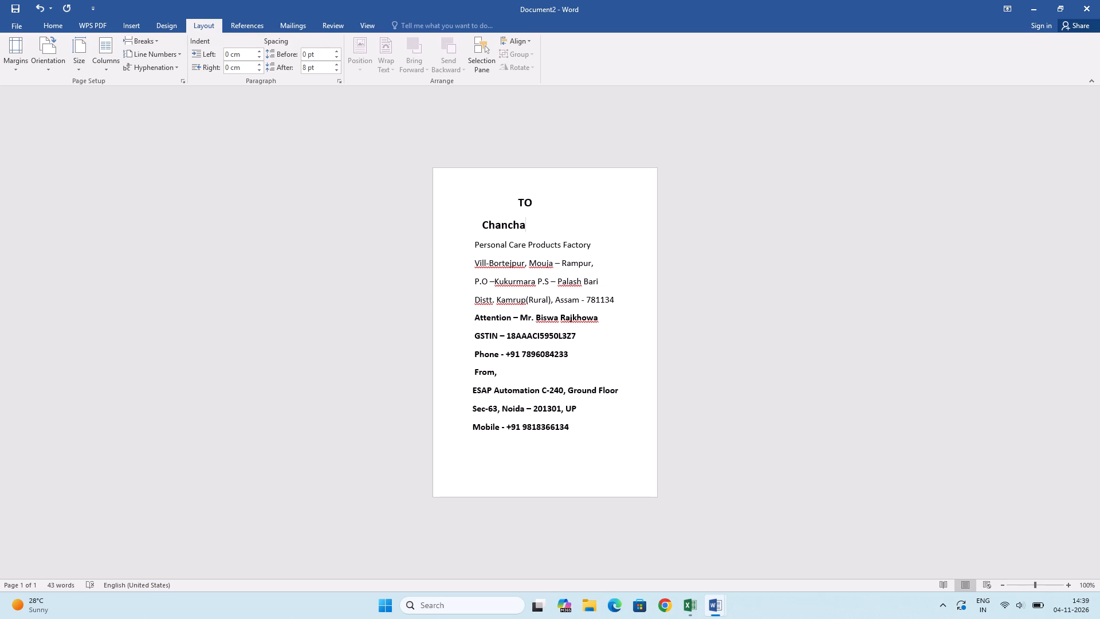
key("s")
Replace the Personal Care Products Factory line with Hindustan Unilever and the recipient's colony name, separated by a comma.
left_click(592, 245)
key("BackSpace")
key("BackSpace")
key("BackSpace")
key("BackSpace")
key("BackSpace")
key("BackSpace")
key("BackSpace")
key("BackSpace")
key("BackSpace")
key("BackSpace")
key("BackSpace")
key("BackSpace")
key("BackSpace")
key("BackSpace")
key("BackSpace")
key("BackSpace")
key("BackSpace")
key("BackSpace")
key("BackSpace")
key("BackSpace")
key("BackSpace")
key("BackSpace")
key("BackSpace")
key("BackSpace")
key("BackSpace")
key("BackSpace")
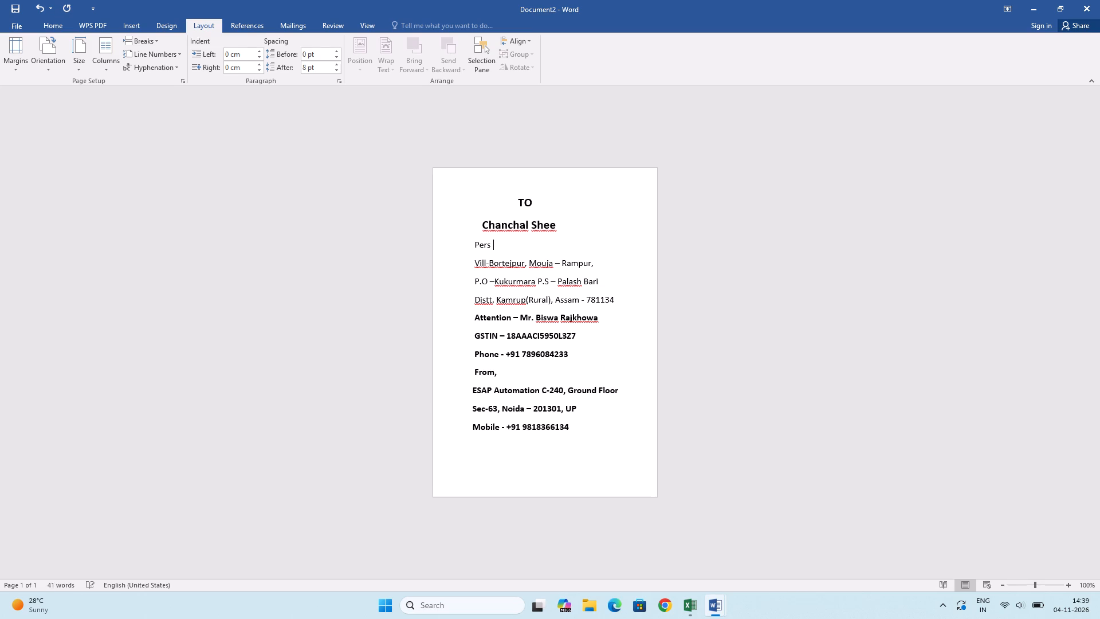
key("BackSpace")
key("BackSpace")
key("BackSpace")
key("BackSpace")
type("nilever")
type(",")
key("space")
type("ers")
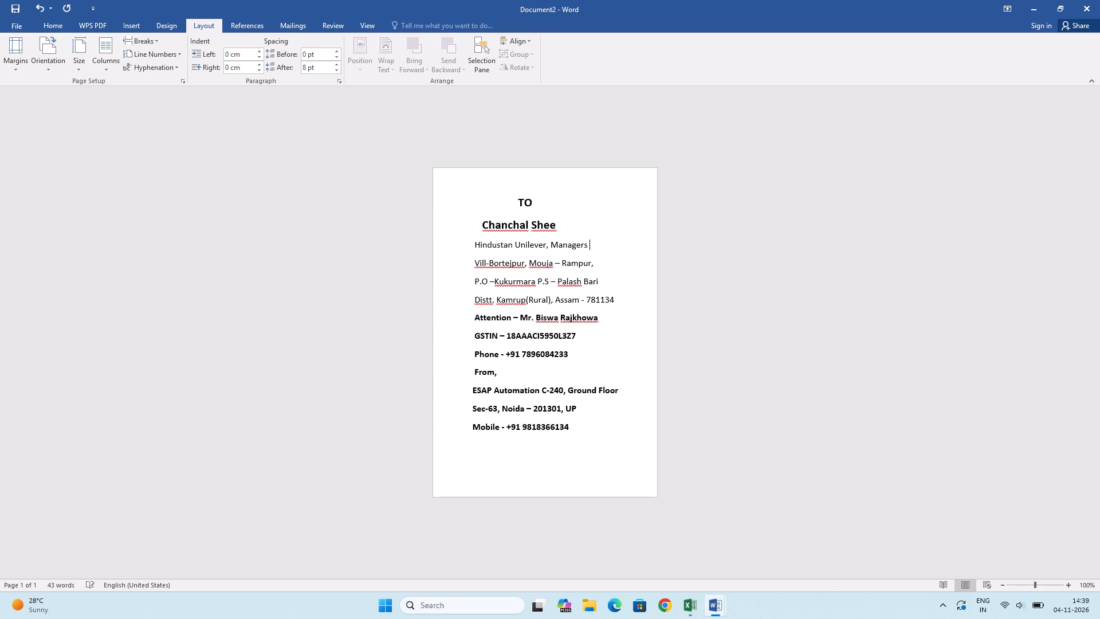
type("olo")
type("nyh")
key("BackSpace")
Replace the village and mouja line with the new recipient's road, town and state, separated by commas.
left_click(596, 264)
key("BackSpace")
key("BackSpace")
key("BackSpace")
key("BackSpace")
key("BackSpace")
key("BackSpace")
key("BackSpace")
key("BackSpace")
key("BackSpace")
key("BackSpace")
key("BackSpace")
key("BackSpace")
key("BackSpace")
key("BackSpace")
key("BackSpace")
key("BackSpace")
key("BackSpace")
key("BackSpace")
key("BackSpace")
key("BackSpace")
key("BackSpace")
key("BackSpace")
key("BackSpace")
key("BackSpace")
key("BackSpace")
key("BackSpace")
key("BackSpace")
key("BackSpace")
key("BackSpace")
key("BackSpace")
key("BackSpace")
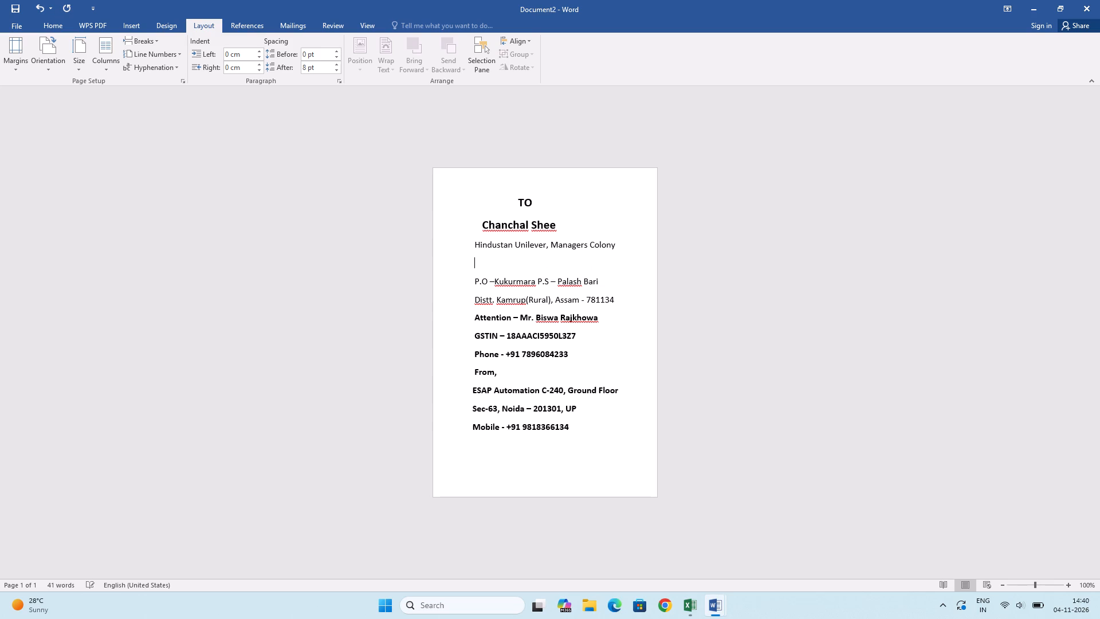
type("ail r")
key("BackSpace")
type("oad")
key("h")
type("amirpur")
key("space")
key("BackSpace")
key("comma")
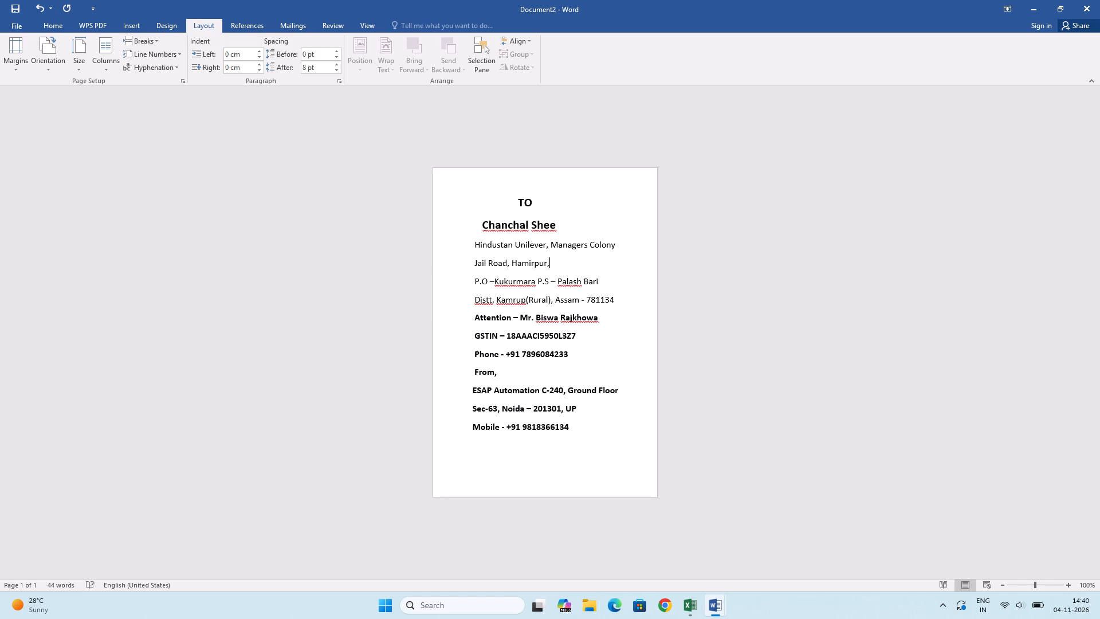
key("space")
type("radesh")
Replace the post office and police station line with "Pincode -" followed by the new recipient's postal code.
left_click(602, 281)
key("BackSpace")
key("BackSpace")
key("BackSpace")
key("BackSpace")
key("BackSpace")
key("BackSpace")
key("BackSpace")
key("BackSpace")
key("BackSpace")
key("BackSpace")
key("BackSpace")
key("BackSpace")
key("BackSpace")
key("BackSpace")
key("BackSpace")
key("BackSpace")
key("BackSpace")
key("BackSpace")
key("BackSpace")
key("BackSpace")
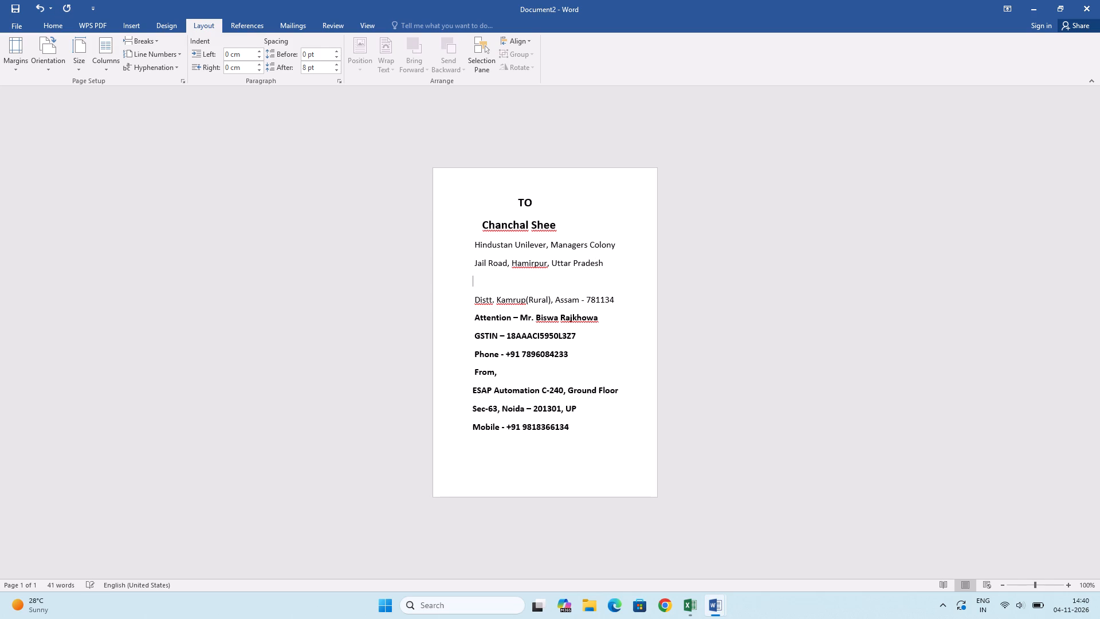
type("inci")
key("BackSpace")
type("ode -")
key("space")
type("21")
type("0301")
Clear all the text from the old district and state line beneath the recipient's pincode.
left_click(616, 297)
key("BackSpace")
key("BackSpace")
key("BackSpace")
key("BackSpace")
key("BackSpace")
key("BackSpace")
key("BackSpace")
key("BackSpace")
key("BackSpace")
key("BackSpace")
key("BackSpace")
key("BackSpace")
key("BackSpace")
key("BackSpace")
key("BackSpace")
key("BackSpace")
key("BackSpace")
key("BackSpace")
key("BackSpace")
key("BackSpace")
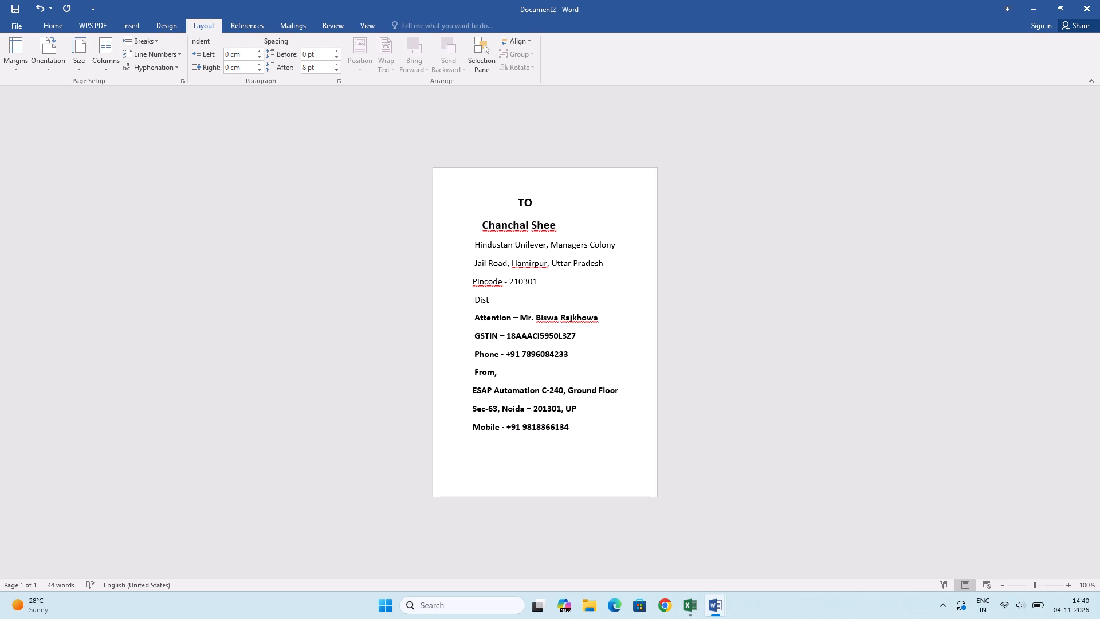
key("BackSpace")
key("BackSpace")
key("BackSpace")
key("BackSpace")
Delete the old Attention, GSTIN and Phone lines above the From heading.
left_click_drag(473, 316, 591, 366)
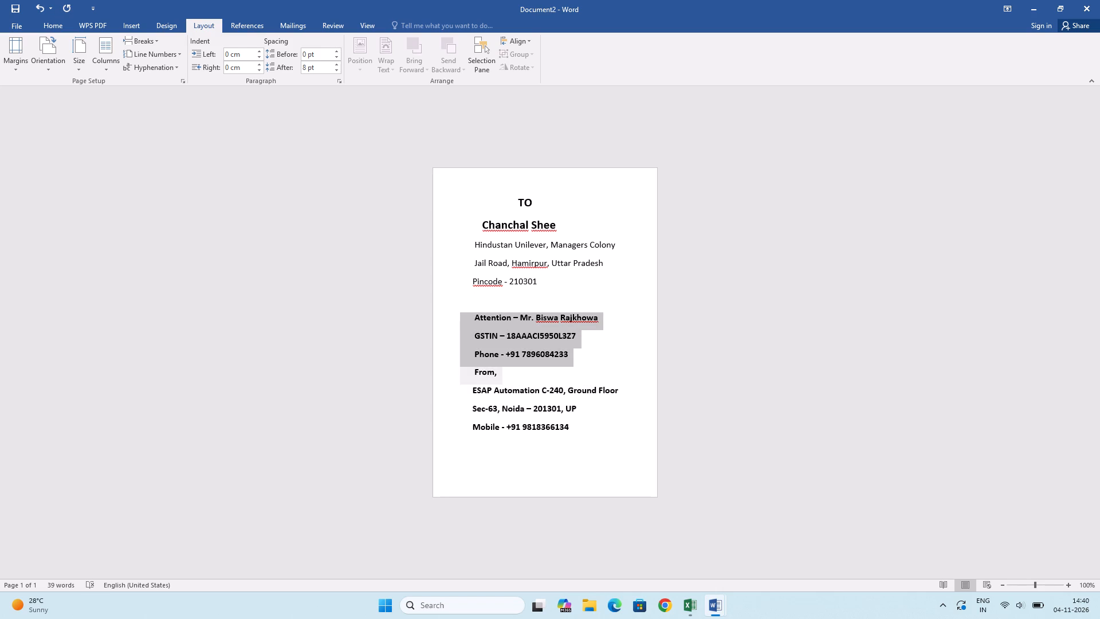
left_click_drag(591, 366, 586, 362)
key("BackSpace")
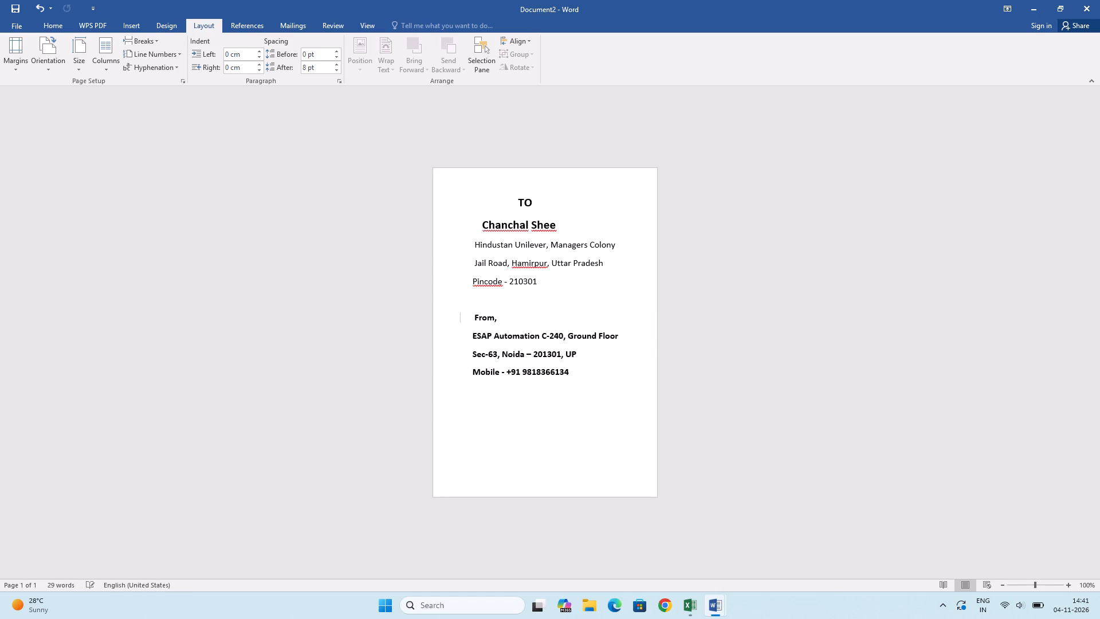
Reposition the From heading with one blank line above it and indent it with spaces to align with the ESAP Automation lines.
key("BackSpace")
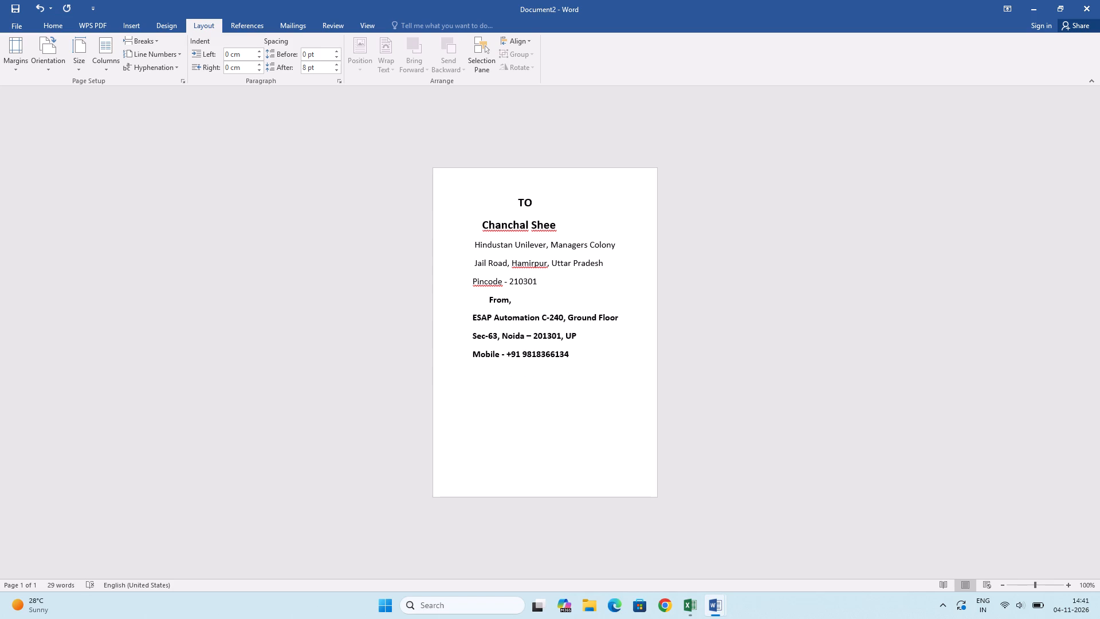
left_click(488, 298)
key("BackSpace")
key("BackSpace")
key("BackSpace")
key("BackSpace")
key("BackSpace")
key("BackSpace")
key("BackSpace")
key("BackSpace")
key("space")
key("Return")
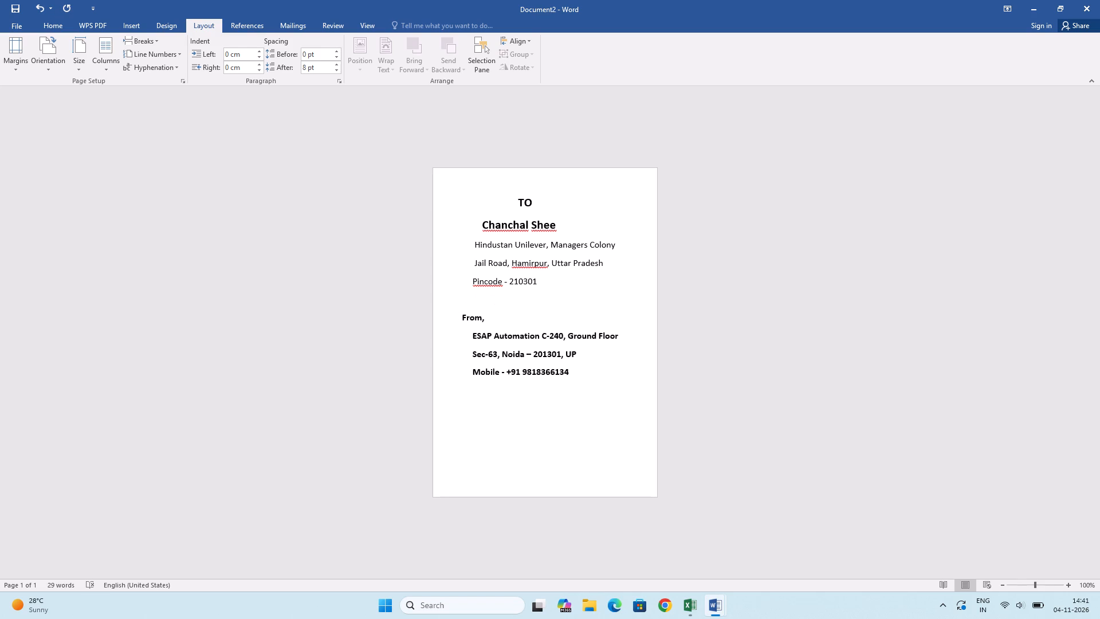
key("space")
key("space")
key("space")
key("space")
key("space")
key("space")
key("BackSpace")
Indent the Pincode line by one more space so it aligns with the recipient's address lines above.
left_click(473, 281)
key("n")
key("BackSpace")
key("space")
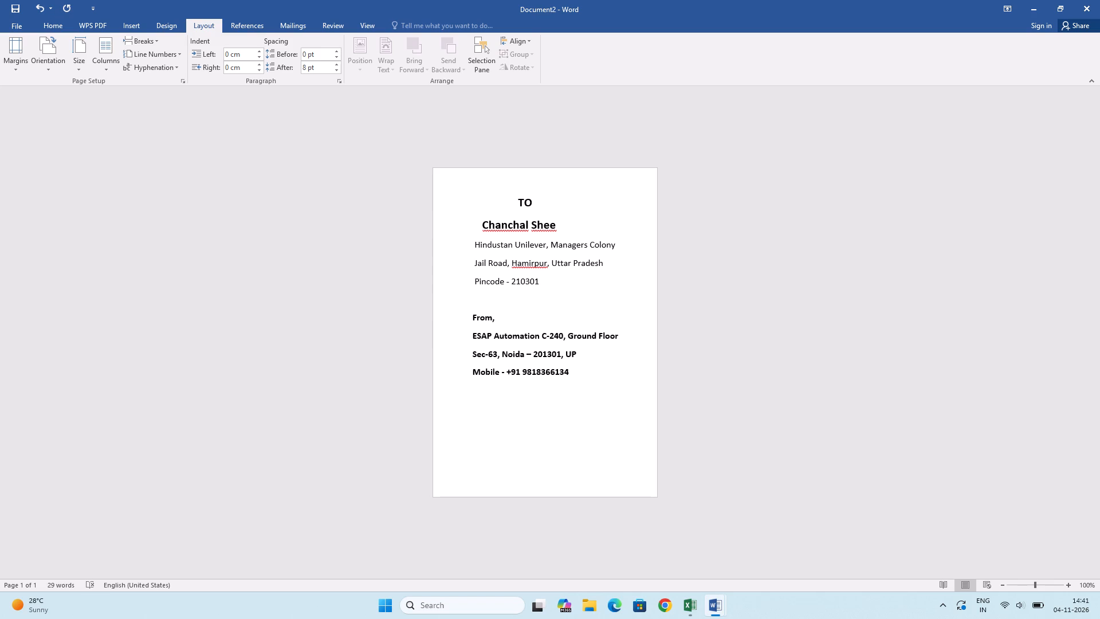
Save the label as a Word document in the Desktop's Address folder, using the recipient's name as the file name.
key("ctrl+s")
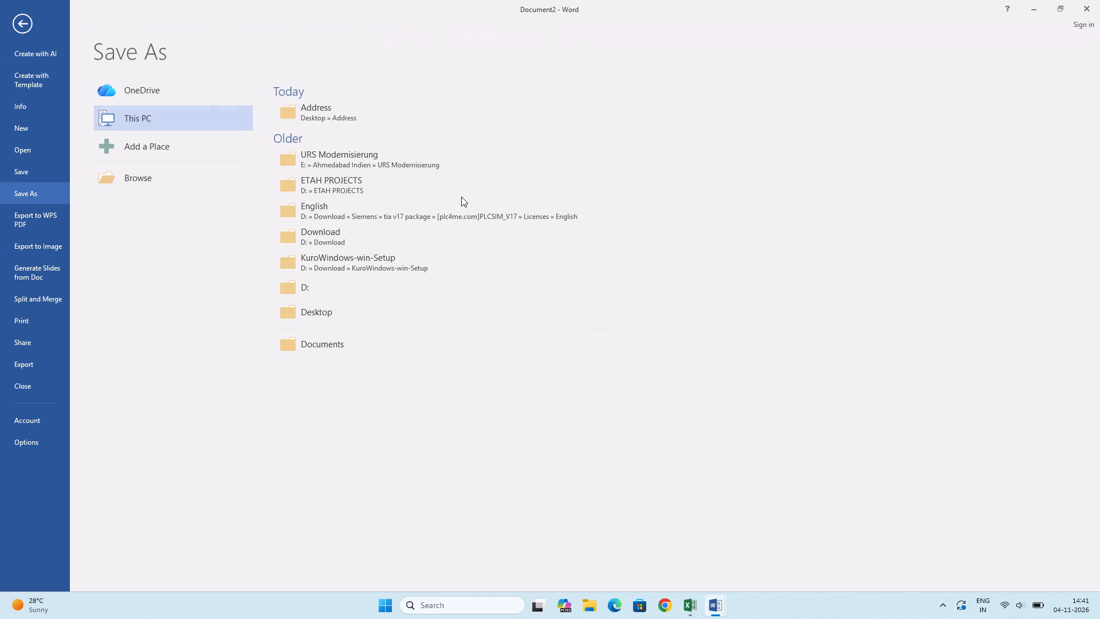
left_click(336, 112)
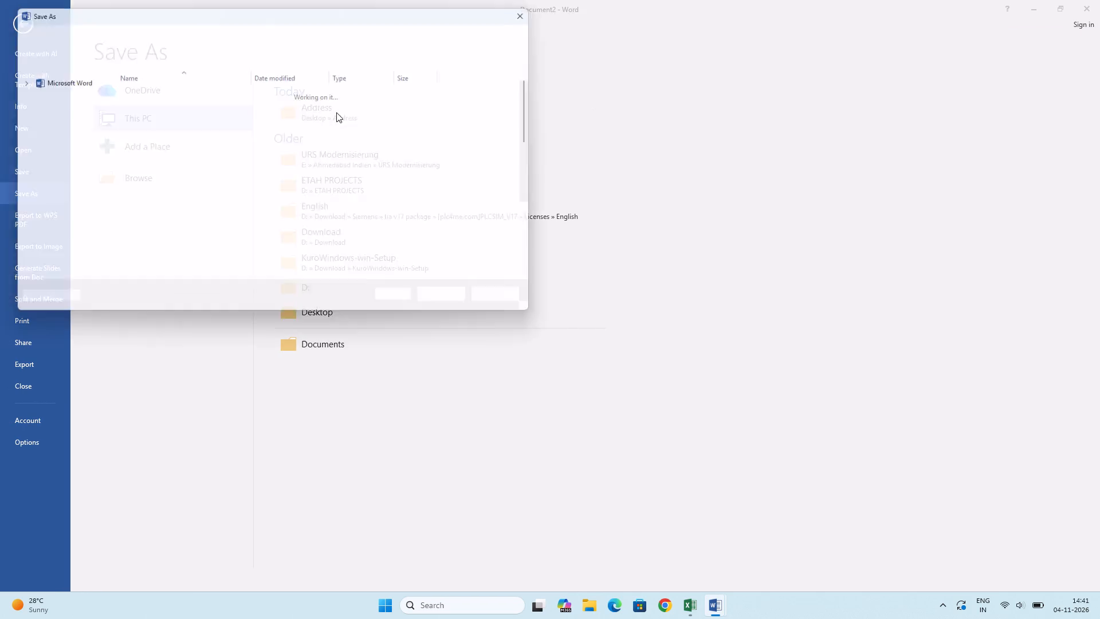
key("BackSpace")
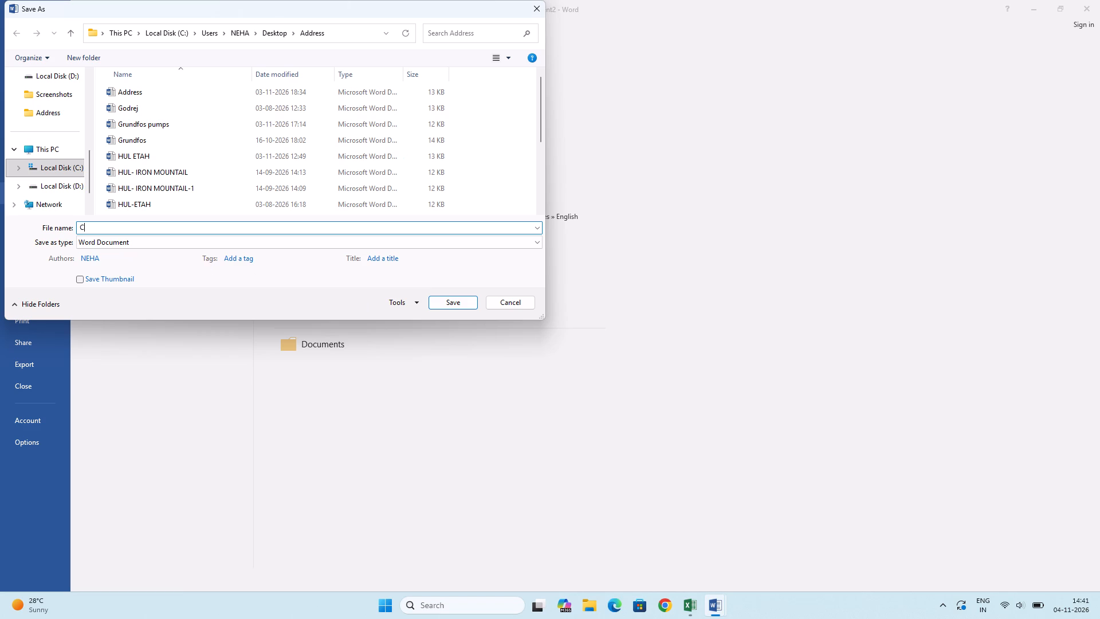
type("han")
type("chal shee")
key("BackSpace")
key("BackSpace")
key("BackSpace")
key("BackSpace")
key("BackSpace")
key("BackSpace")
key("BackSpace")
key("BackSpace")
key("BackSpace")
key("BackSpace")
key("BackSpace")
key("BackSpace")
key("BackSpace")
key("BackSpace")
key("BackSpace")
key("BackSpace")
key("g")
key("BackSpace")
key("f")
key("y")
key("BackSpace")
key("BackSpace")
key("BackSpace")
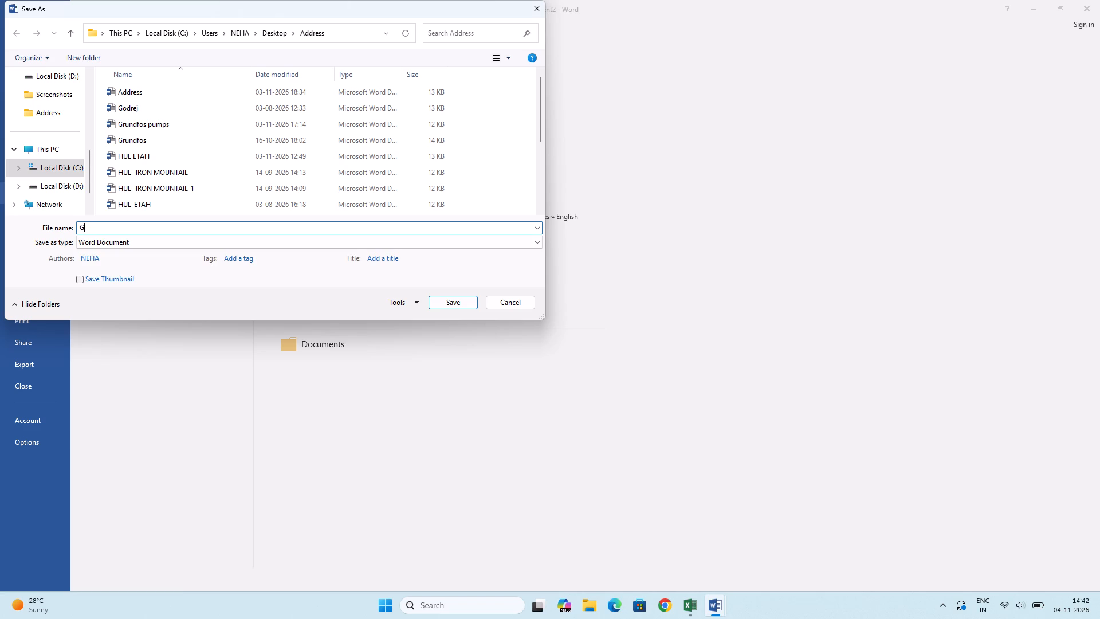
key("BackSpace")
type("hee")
left_click(453, 295)
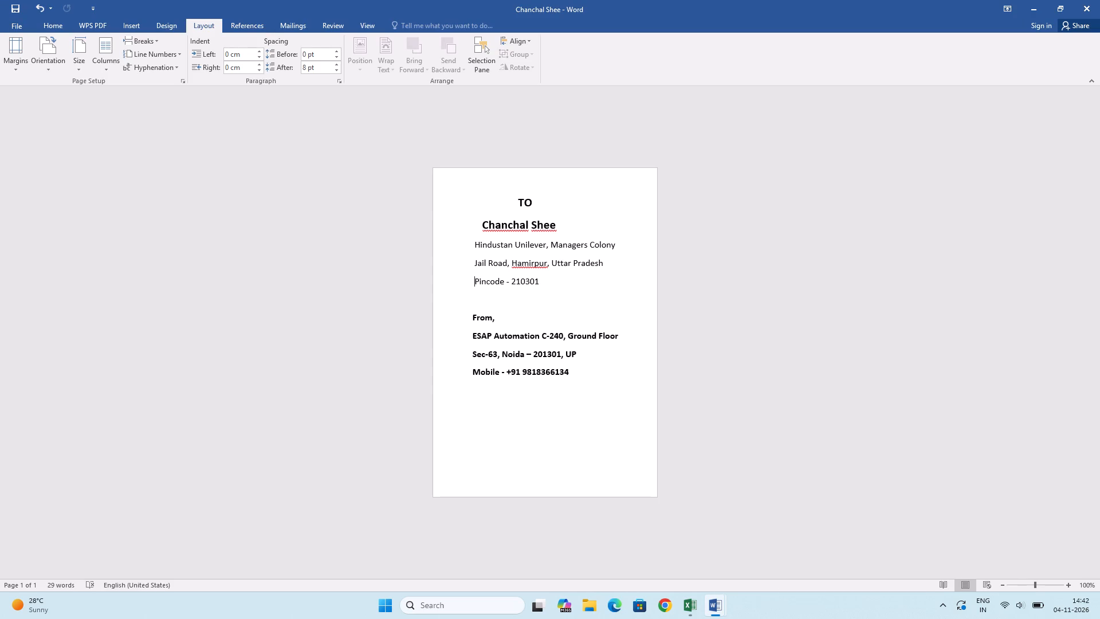
key("ctrl+s")
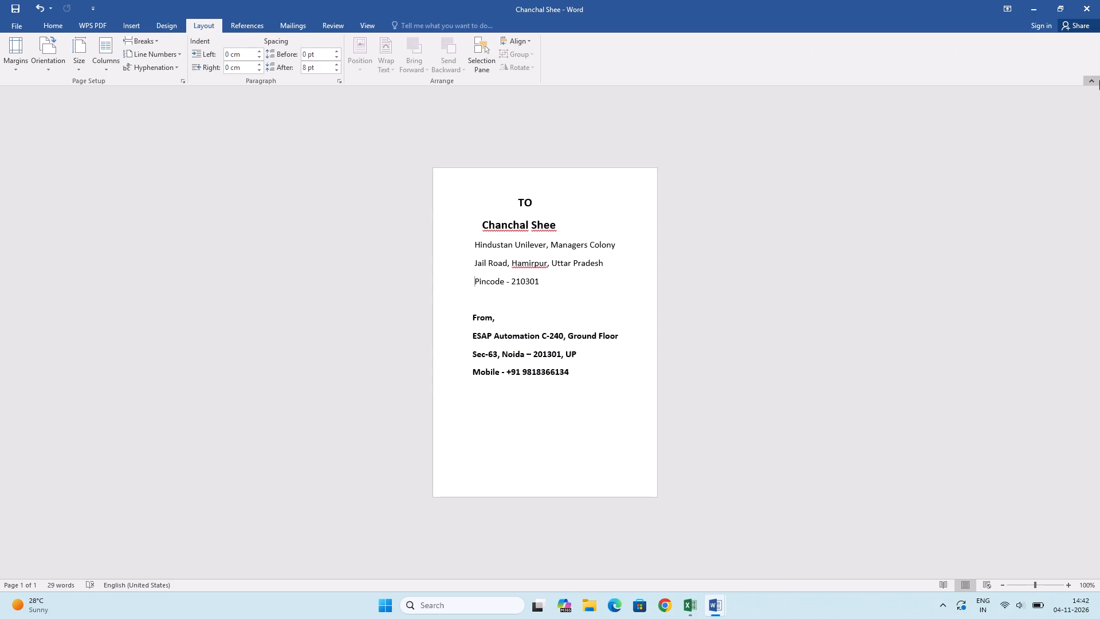
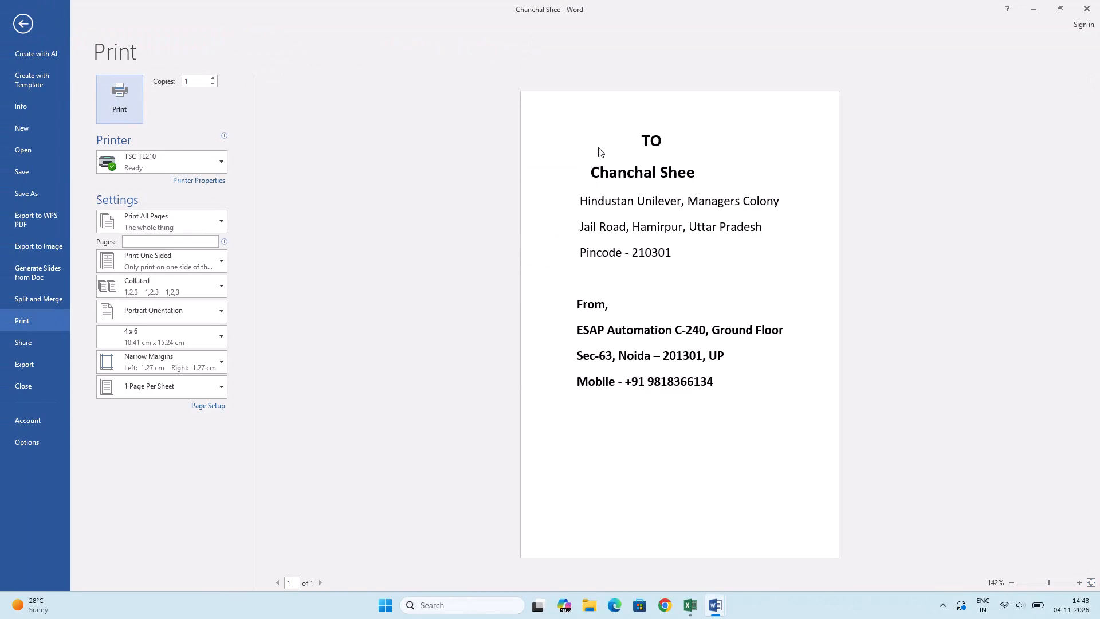
Print one copy of the Hindustan Unilever recipient's 4 x 6 label on the TSC TE210 printer.
left_click(107, 108)
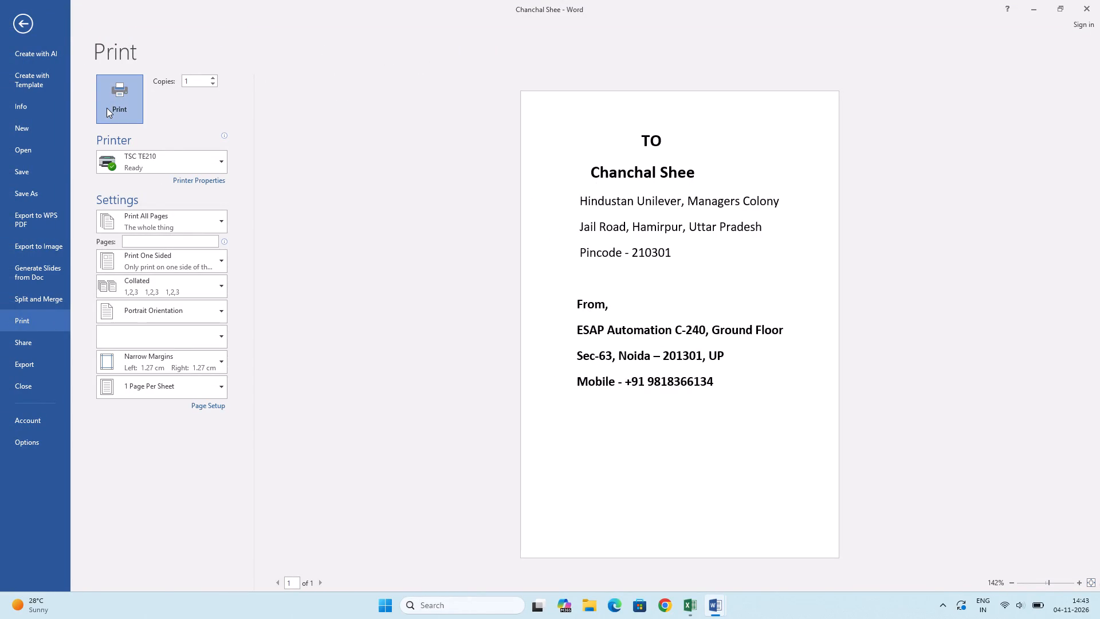
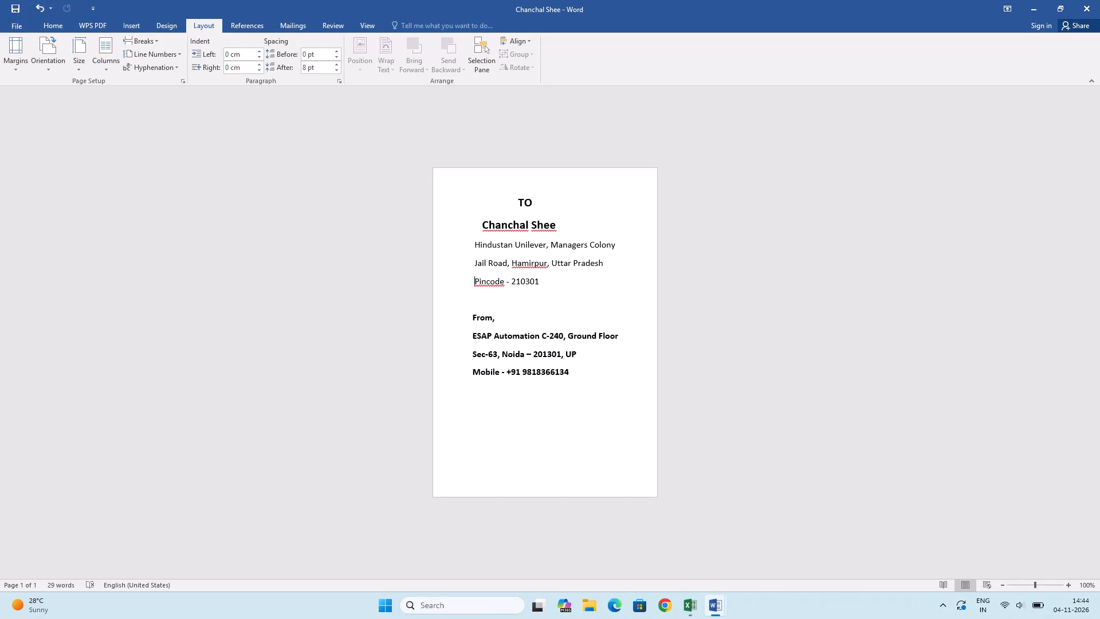
Find the Kuro app on the computer and open it.
left_click(423, 607)
type("kuro")
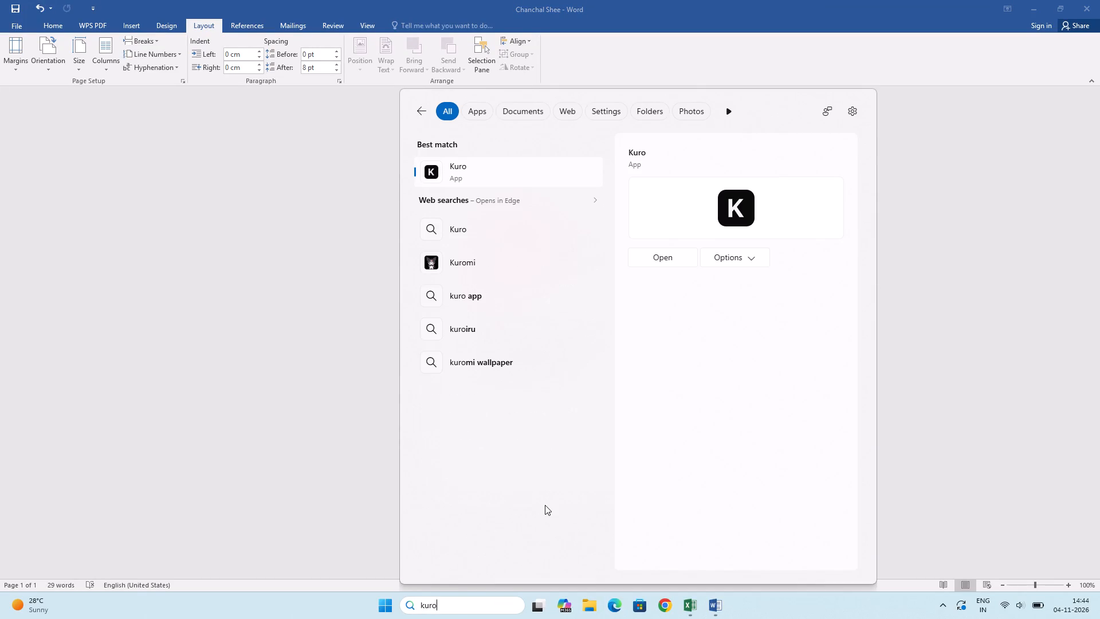
left_click(658, 260)
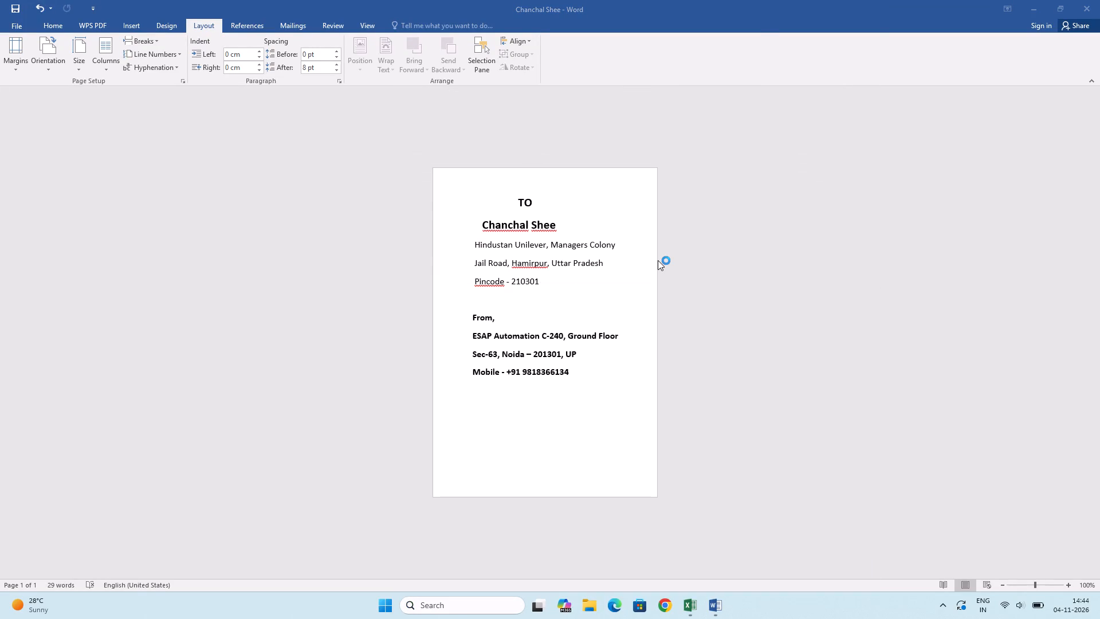
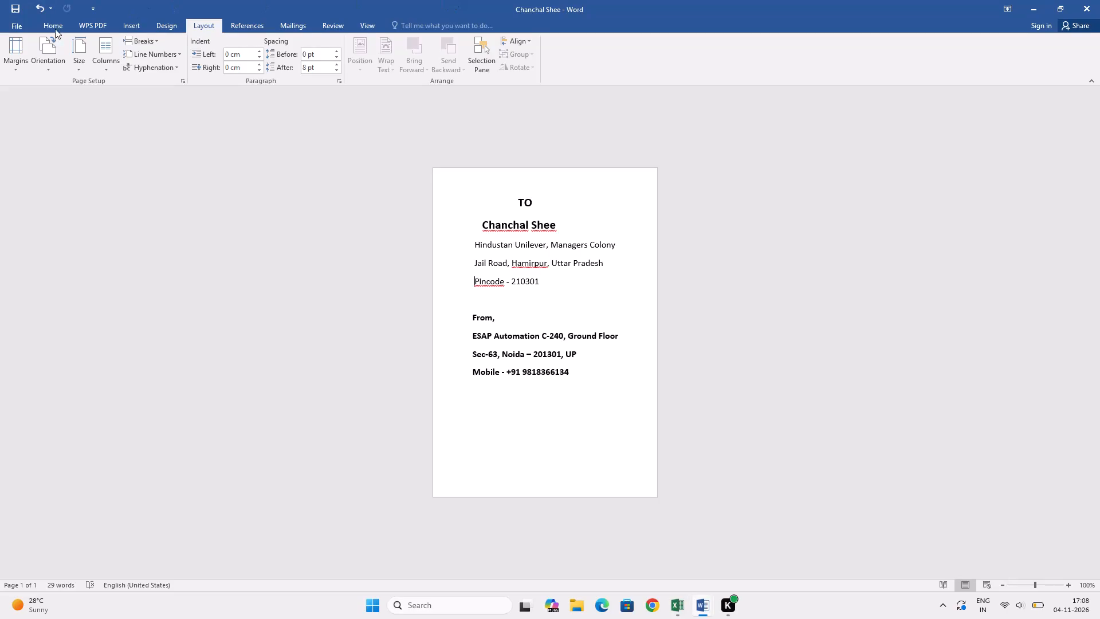
Bring up the list of recently used documents from the address label document.
left_click(23, 29)
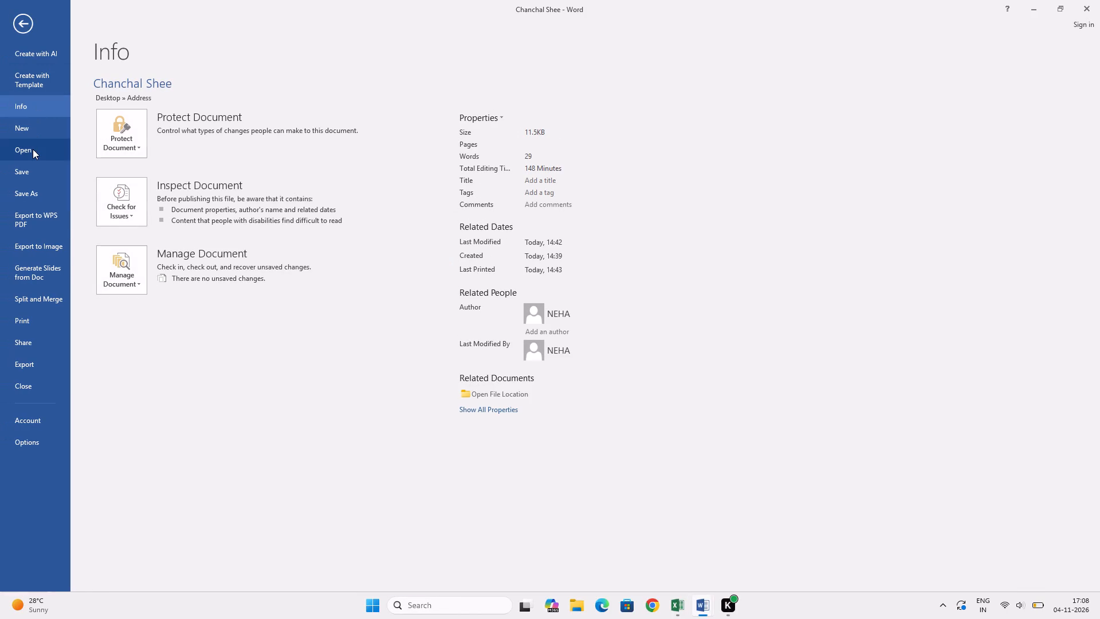
left_click(33, 149)
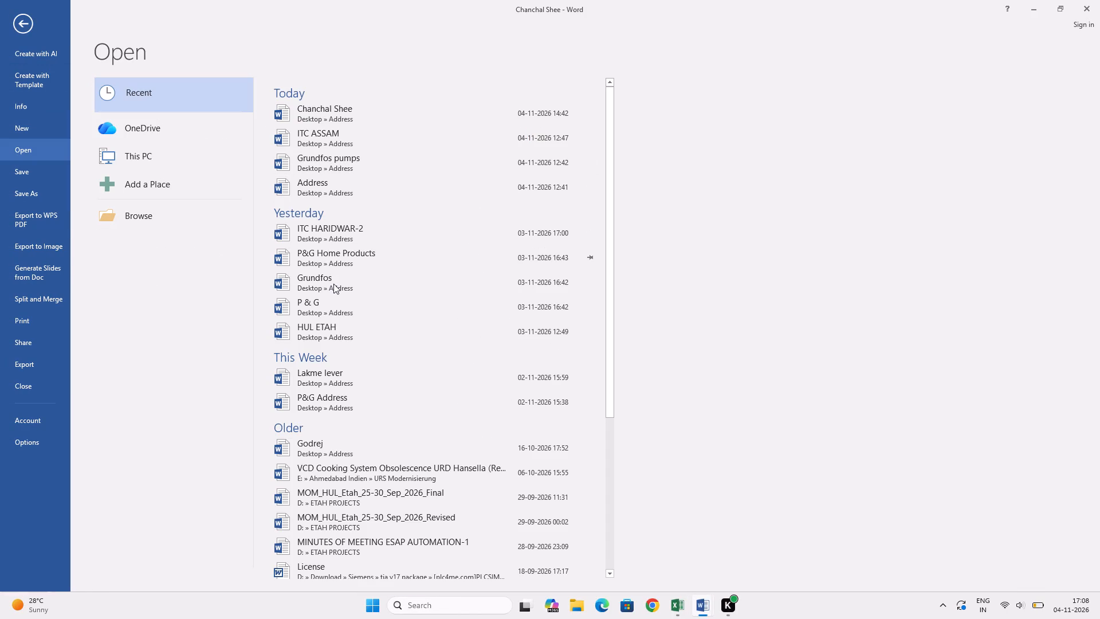
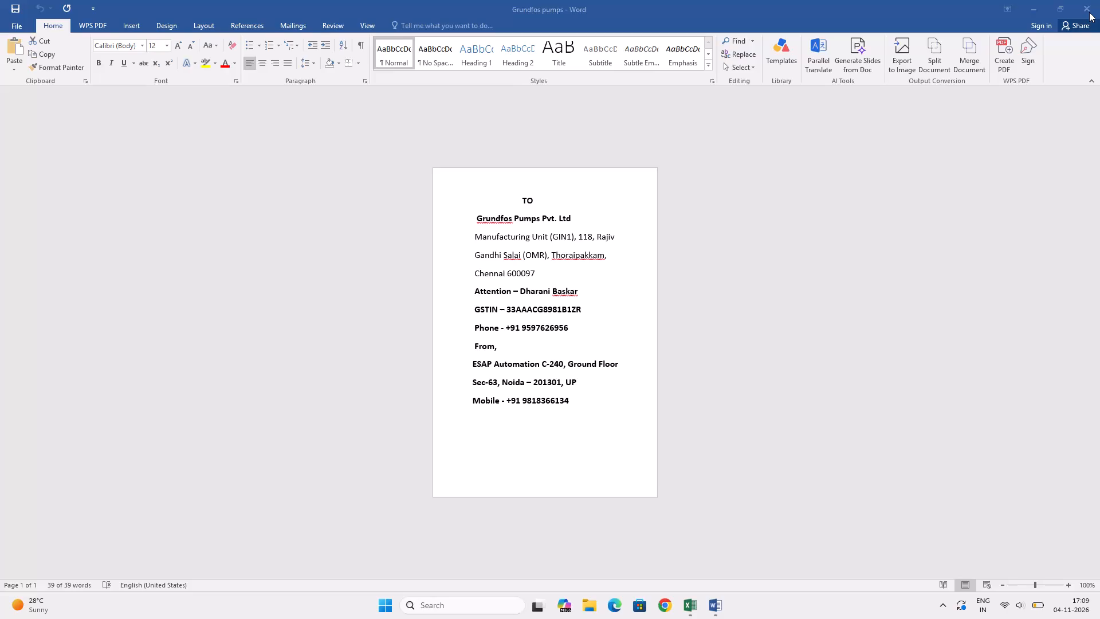
Open the recently used Address document to check its shipping labels, and close it again.
left_click(25, 21)
left_click(18, 24)
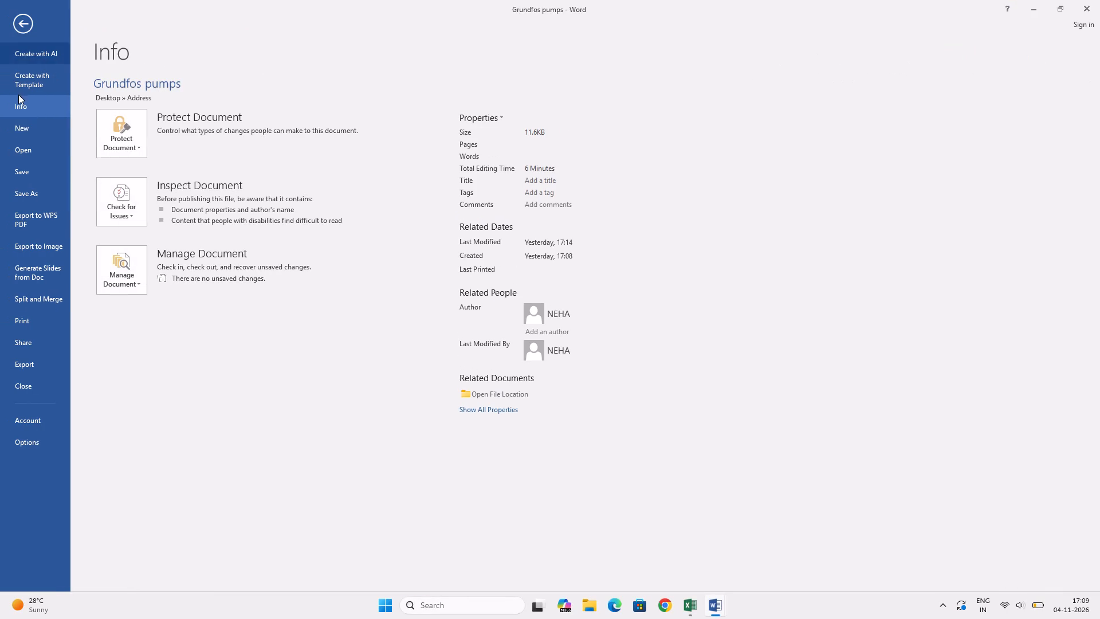
left_click(15, 148)
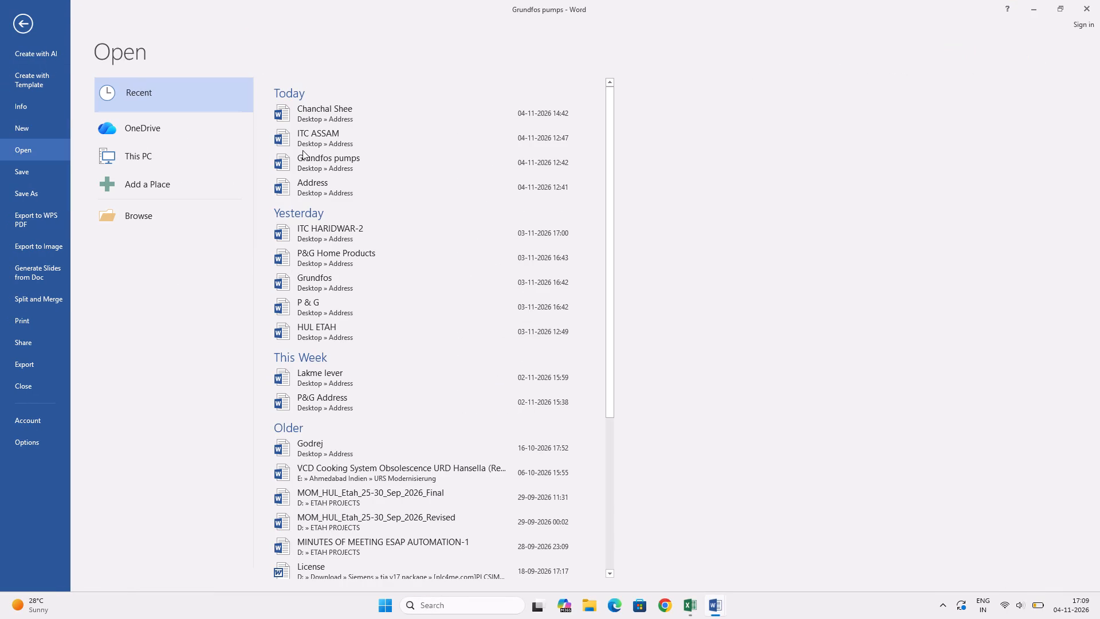
double_click(324, 190)
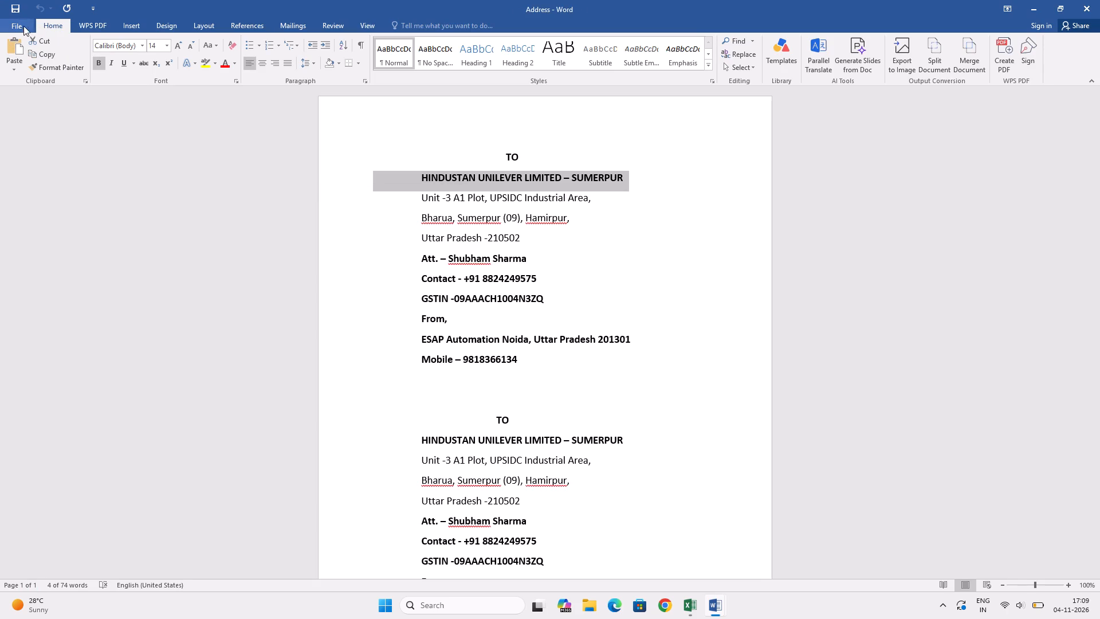
left_click(1086, 11)
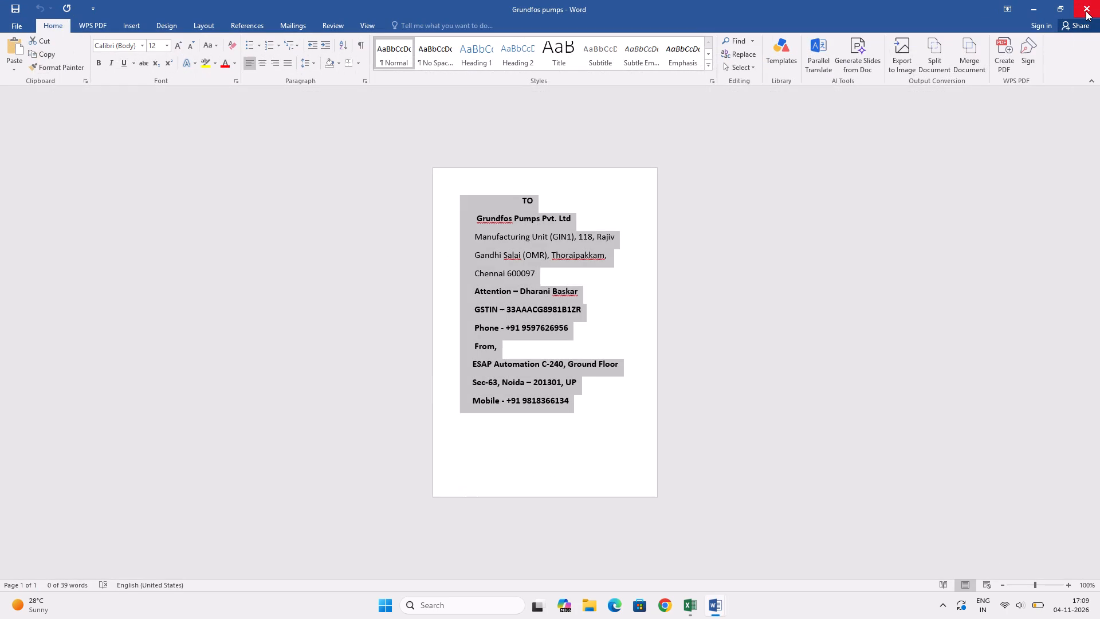
Bring up the file management view from the Grundfos pumps document.
left_click(15, 28)
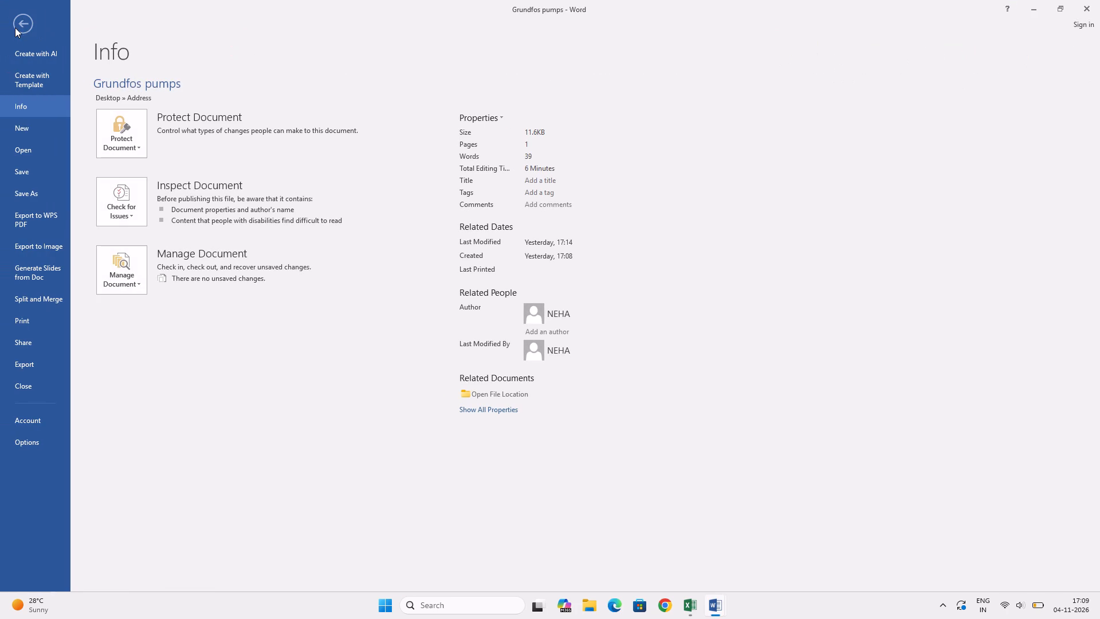